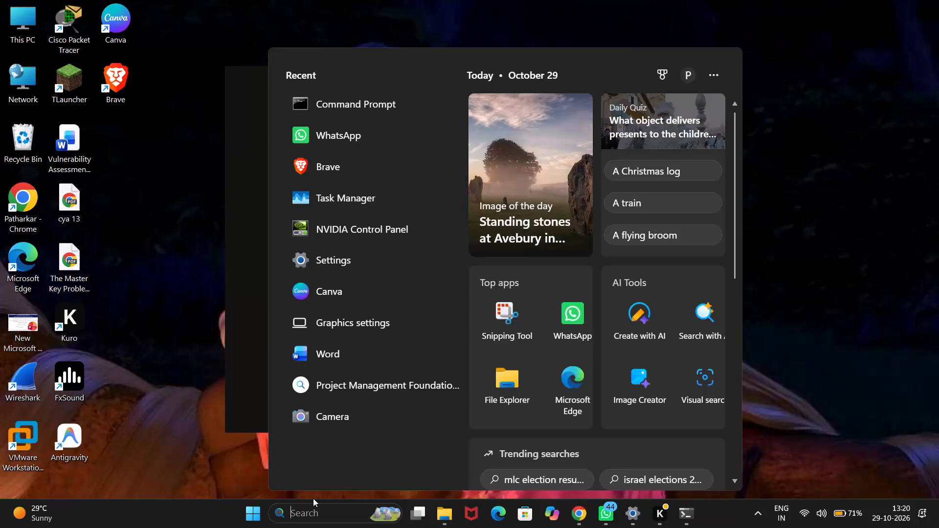
# Launch Word.
pyautogui.write('WODR')
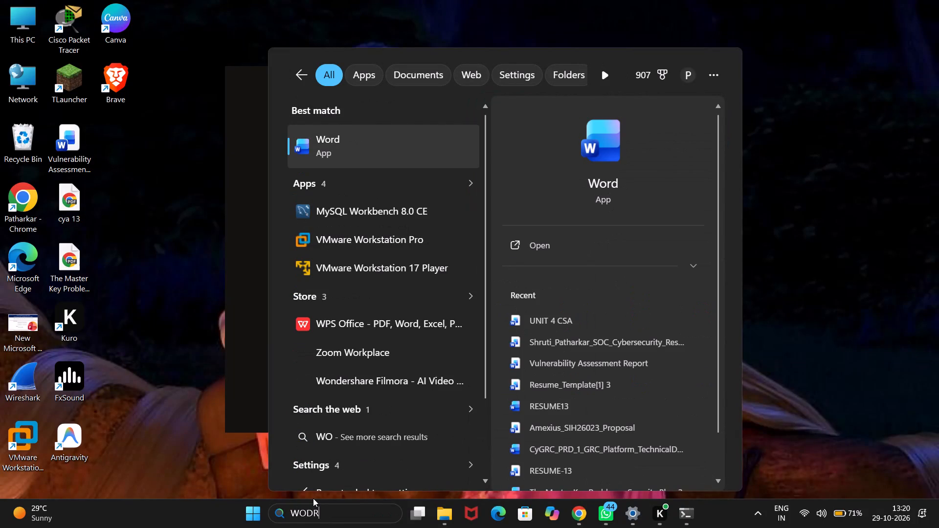
pyautogui.click(381, 158)
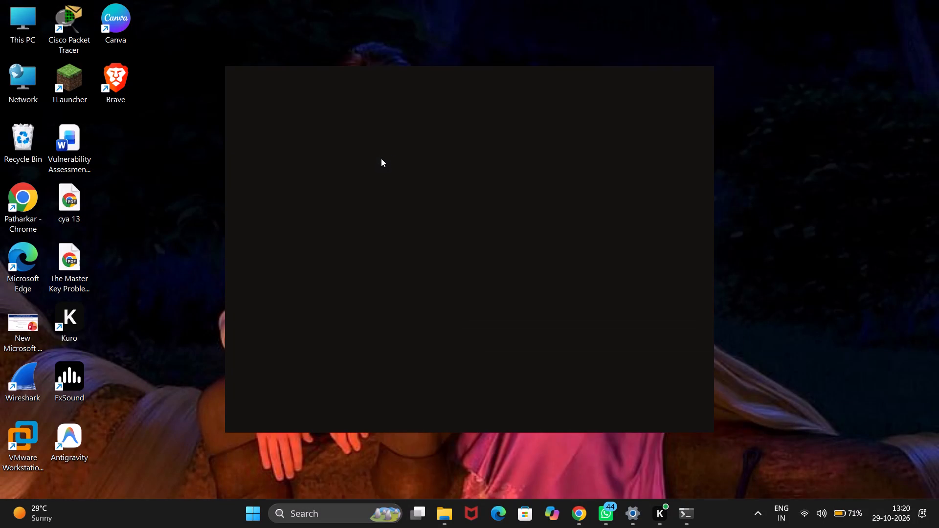
# Open today's PRN-numbered PDF report from the Downloads folder in Chrome.
pyautogui.click(445, 519)
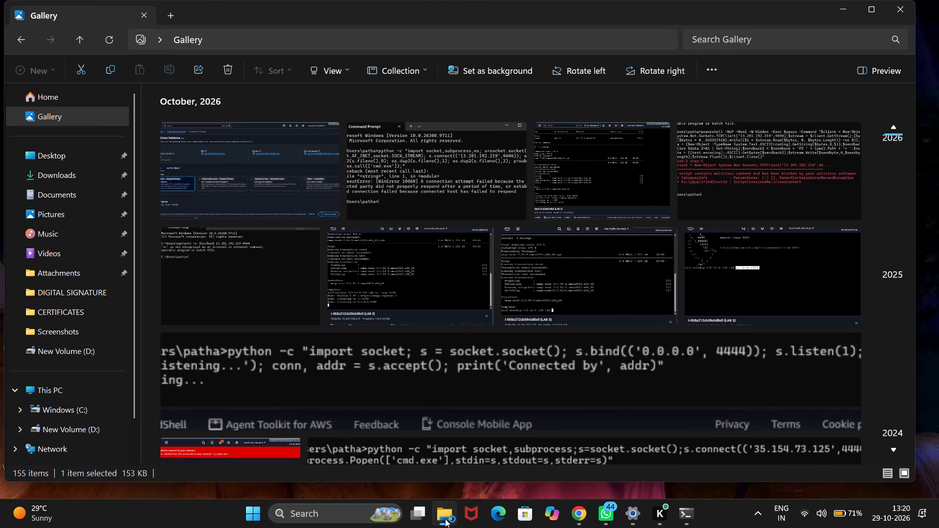
pyautogui.click(59, 170)
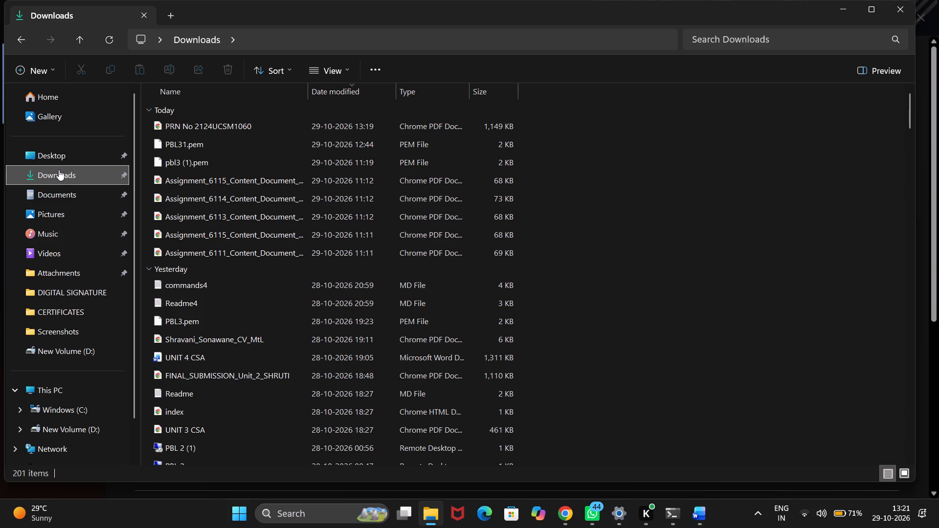
pyautogui.doubleClick(240, 128)
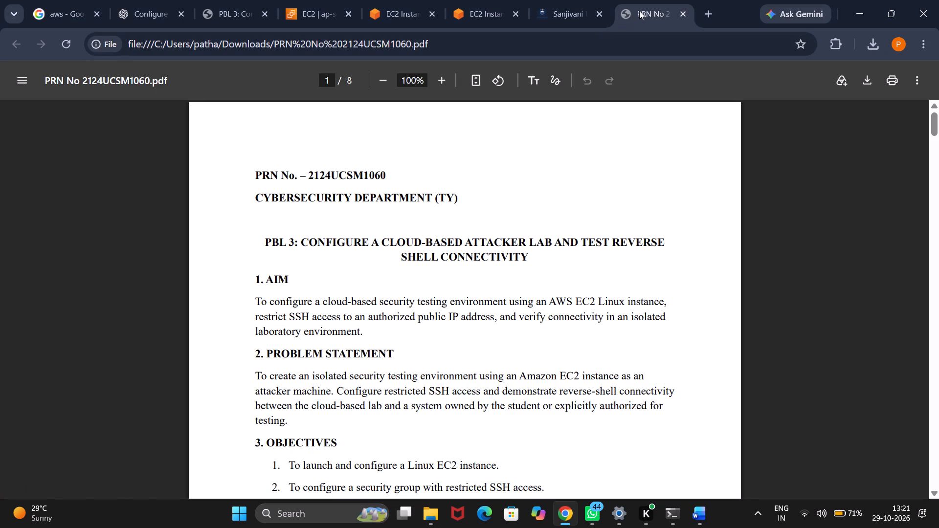
# Separate the PDF report into its own browser window and snap it to the right half of the display.
pyautogui.moveTo(639, 11); pyautogui.dragTo(604, 52)
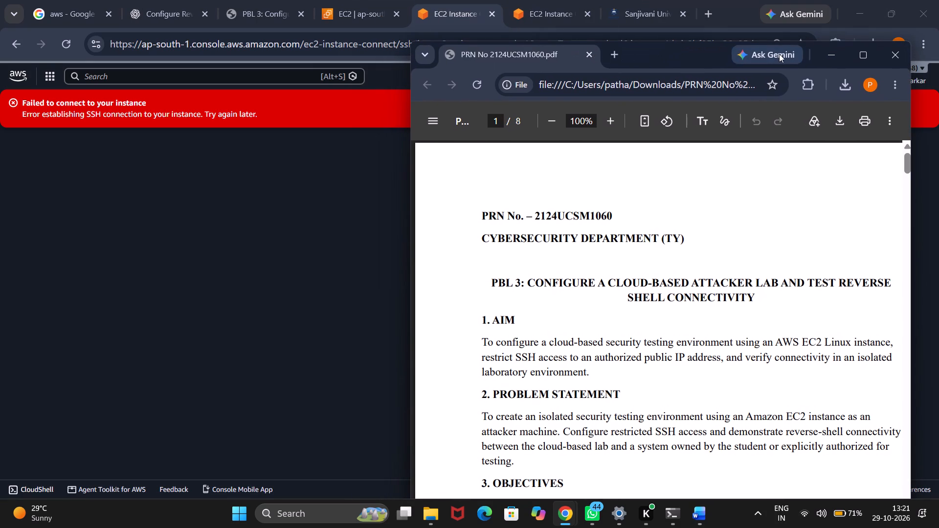
pyautogui.click(856, 12)
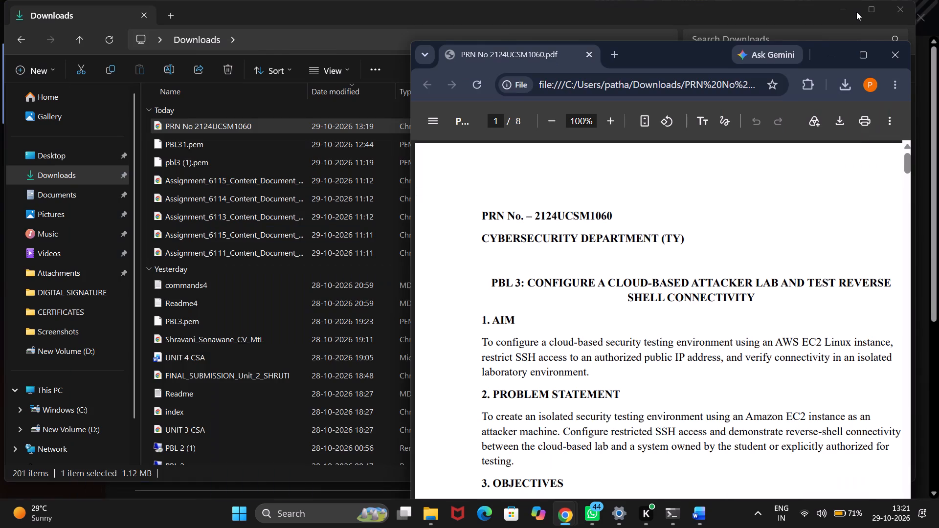
pyautogui.click(862, 47)
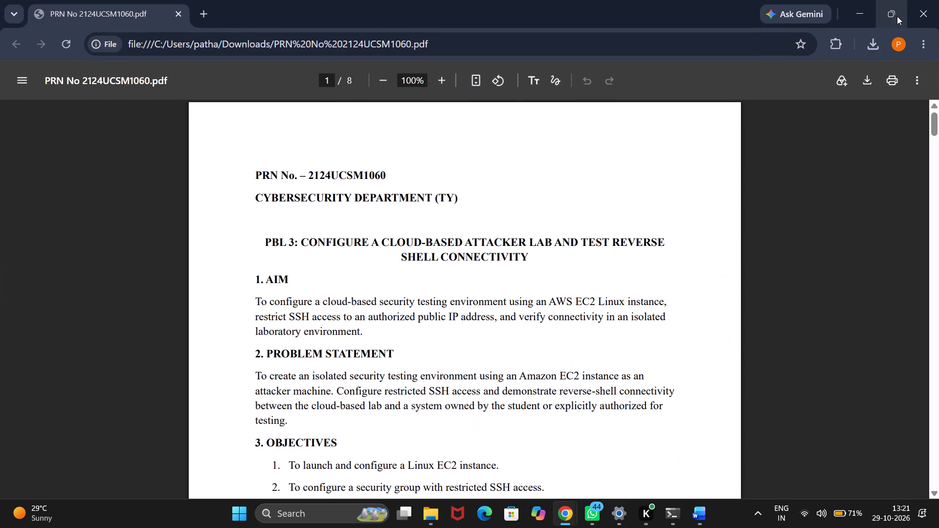
pyautogui.click(850, 81)
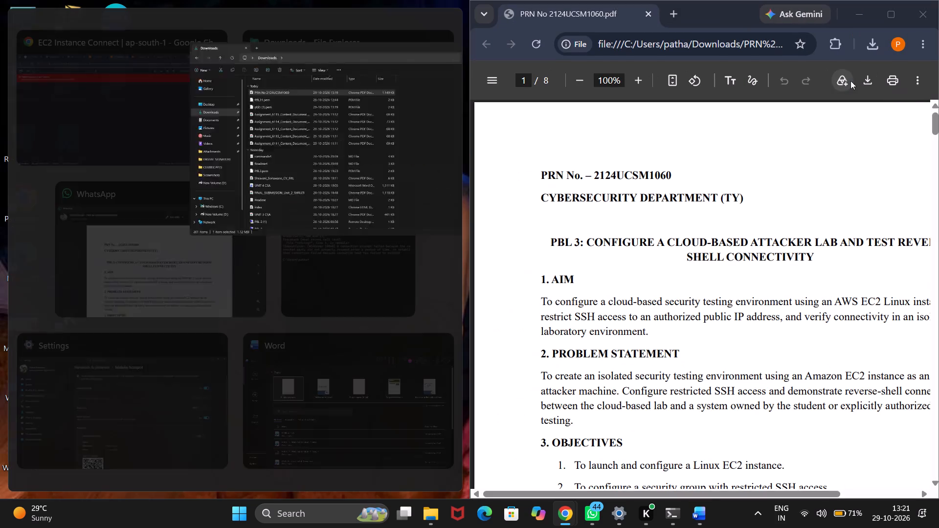
# Create a blank Word document and place its window side by side with the PDF report.
pyautogui.click(689, 516)
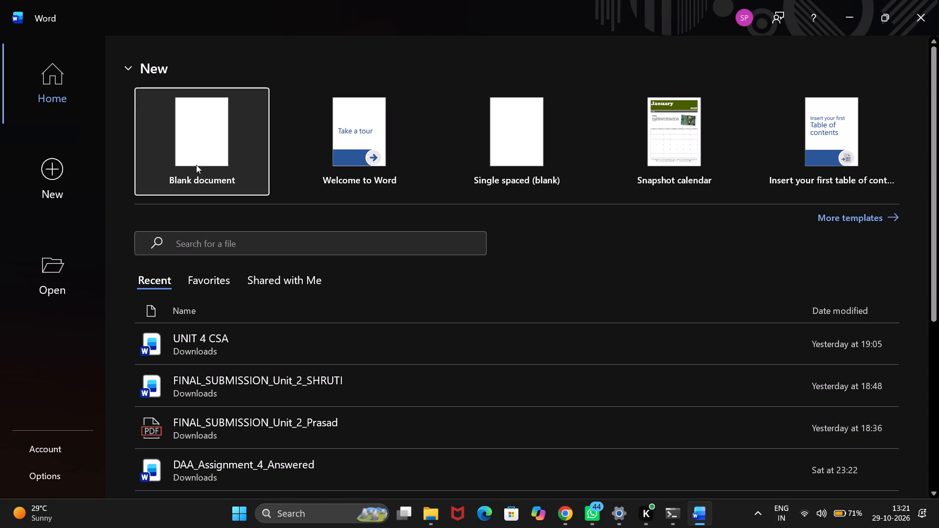
pyautogui.click(202, 147)
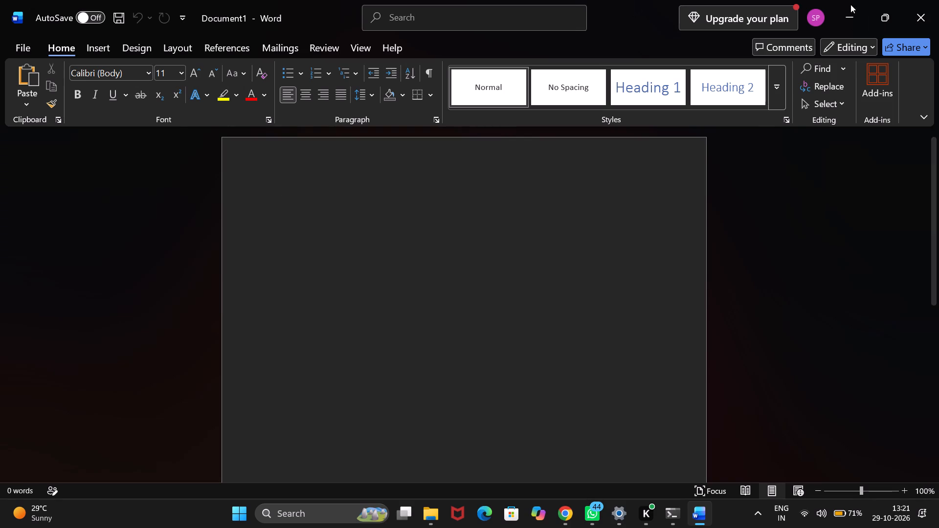
pyautogui.click(851, 37)
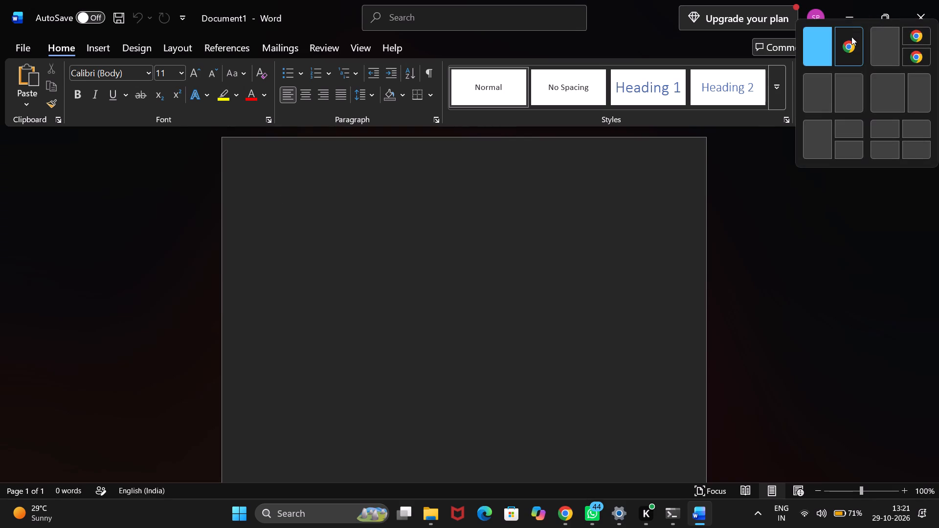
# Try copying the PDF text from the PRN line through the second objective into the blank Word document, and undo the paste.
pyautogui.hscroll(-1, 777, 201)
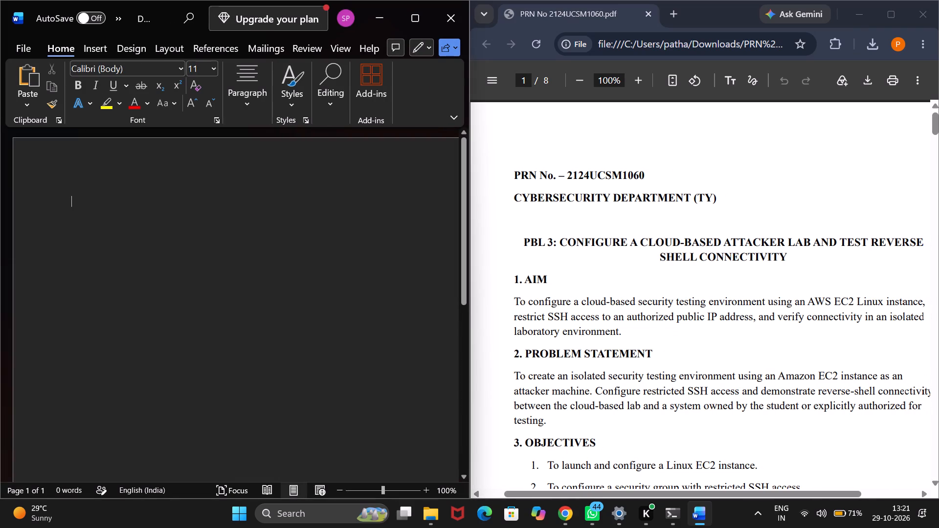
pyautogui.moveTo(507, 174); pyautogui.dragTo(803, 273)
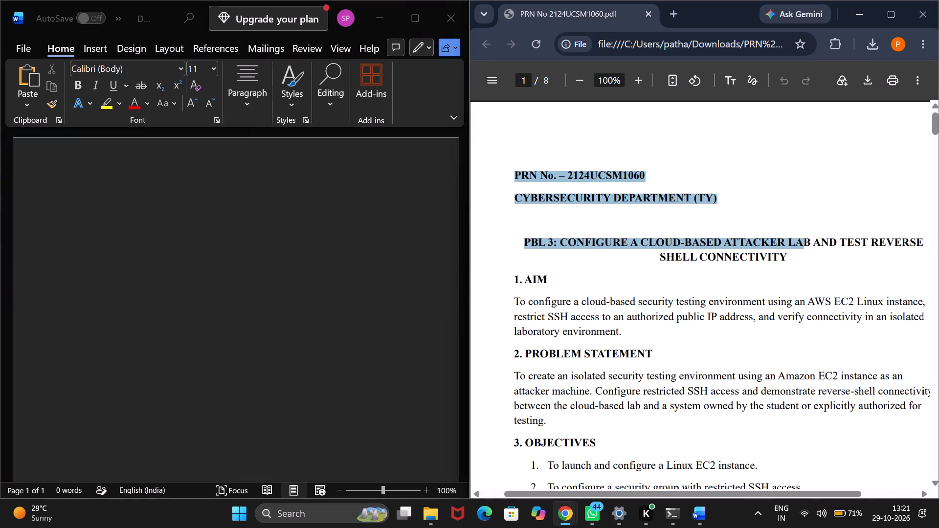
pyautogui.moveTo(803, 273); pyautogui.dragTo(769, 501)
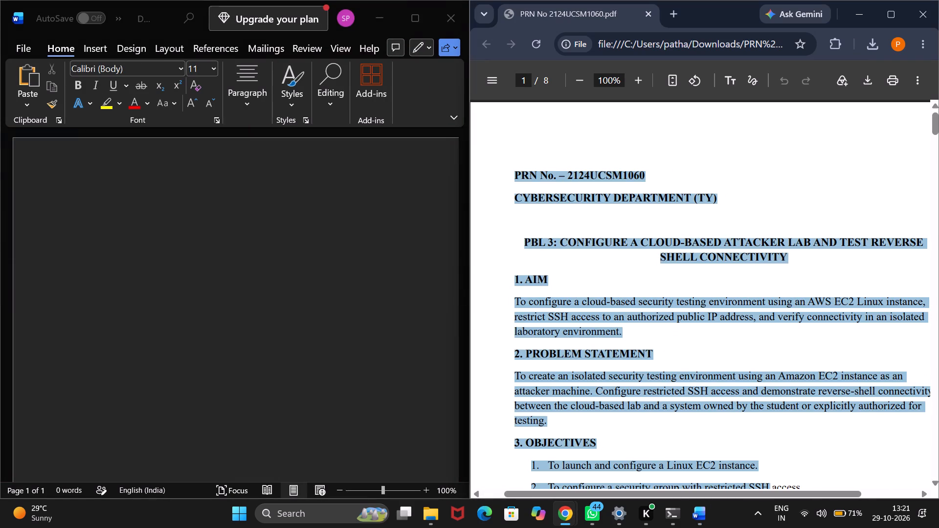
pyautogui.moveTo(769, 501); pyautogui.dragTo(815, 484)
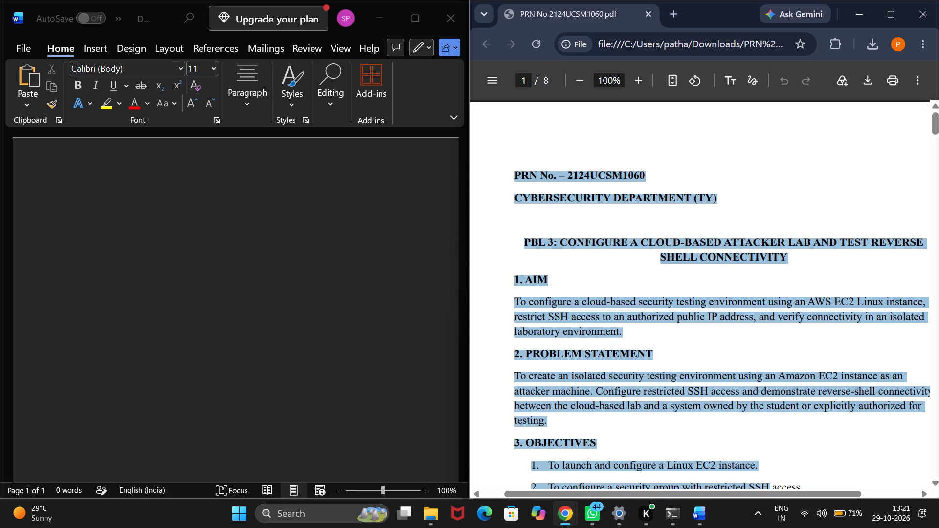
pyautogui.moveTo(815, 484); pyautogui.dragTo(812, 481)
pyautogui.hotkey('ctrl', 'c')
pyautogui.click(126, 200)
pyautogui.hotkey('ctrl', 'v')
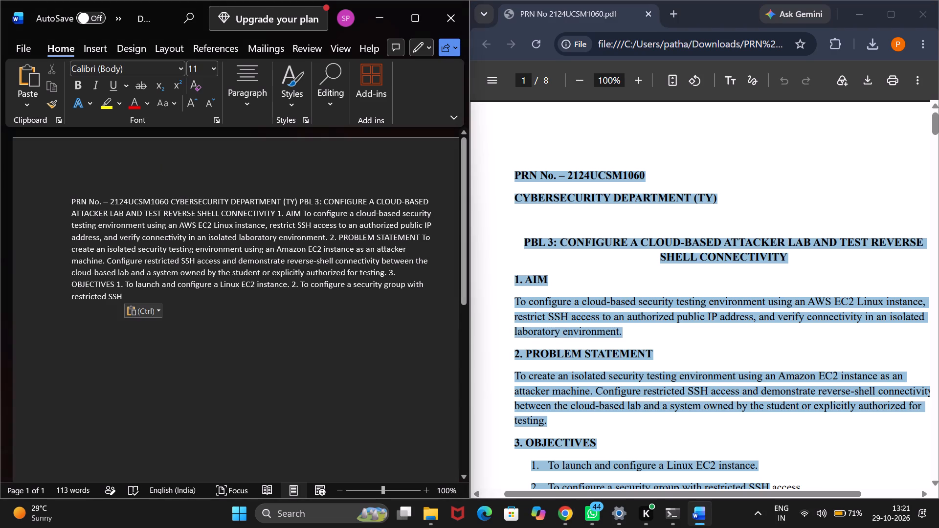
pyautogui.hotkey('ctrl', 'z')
# Copy only the PRN number and CYBERSECURITY DEPARTMENT (TY) lines from the PDF into the blank Word document.
pyautogui.click(743, 201)
pyautogui.moveTo(743, 201); pyautogui.dragTo(512, 171)
pyautogui.moveTo(512, 171); pyautogui.dragTo(782, 221)
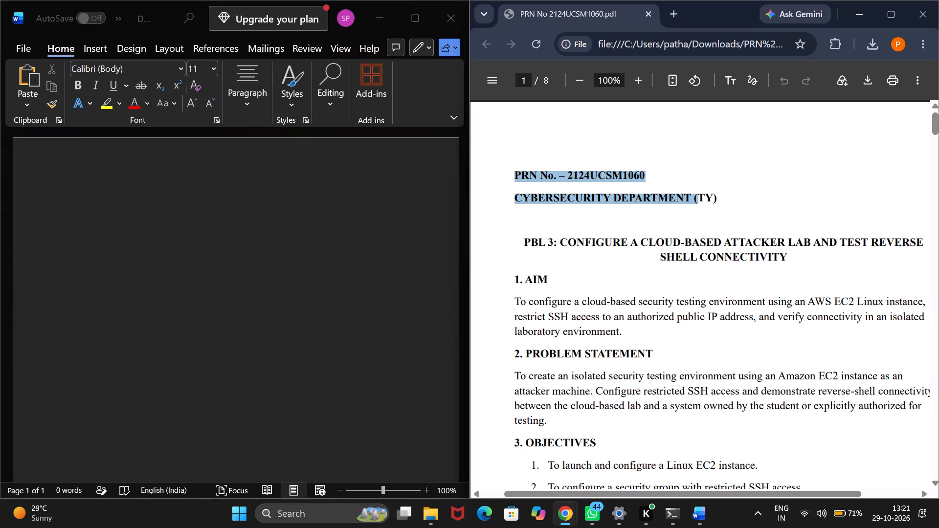
pyautogui.moveTo(782, 221); pyautogui.dragTo(775, 213)
pyautogui.scroll(-3, 693, 215)
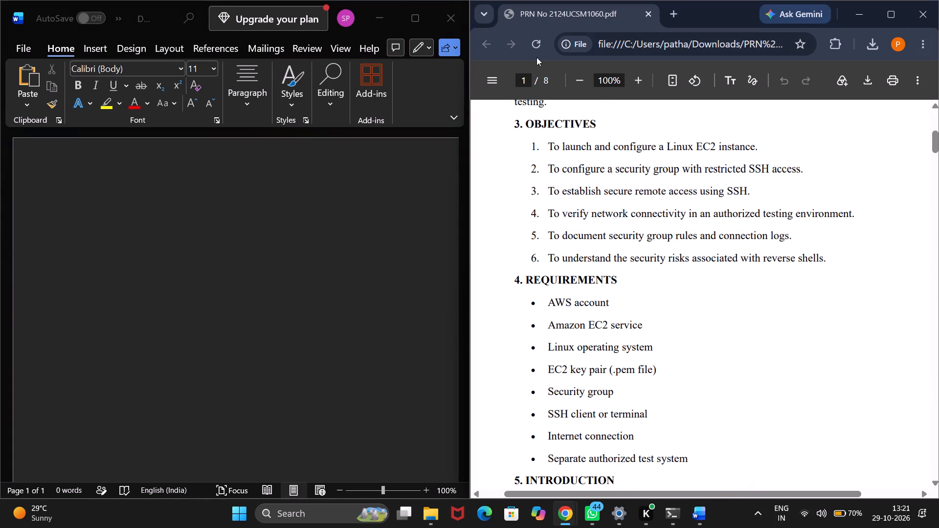
pyautogui.scroll(3, 700, 259)
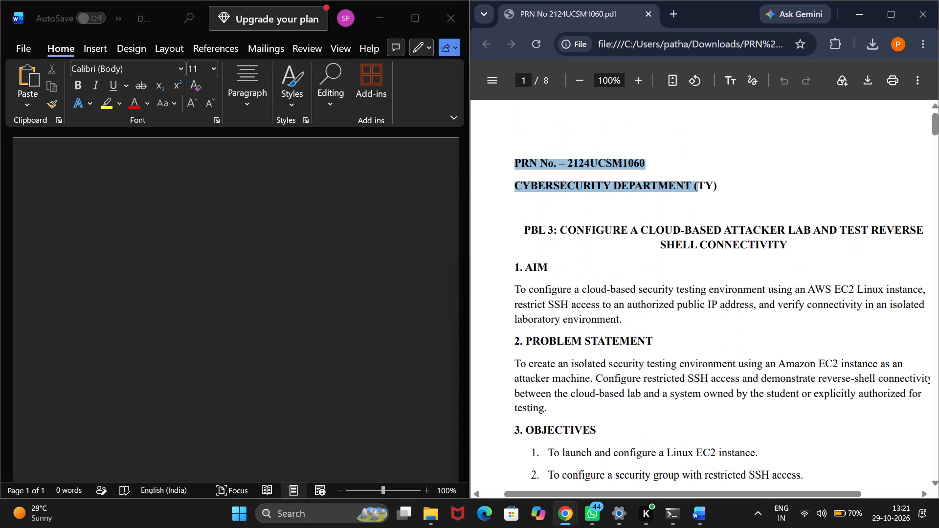
pyautogui.moveTo(735, 183); pyautogui.dragTo(503, 157)
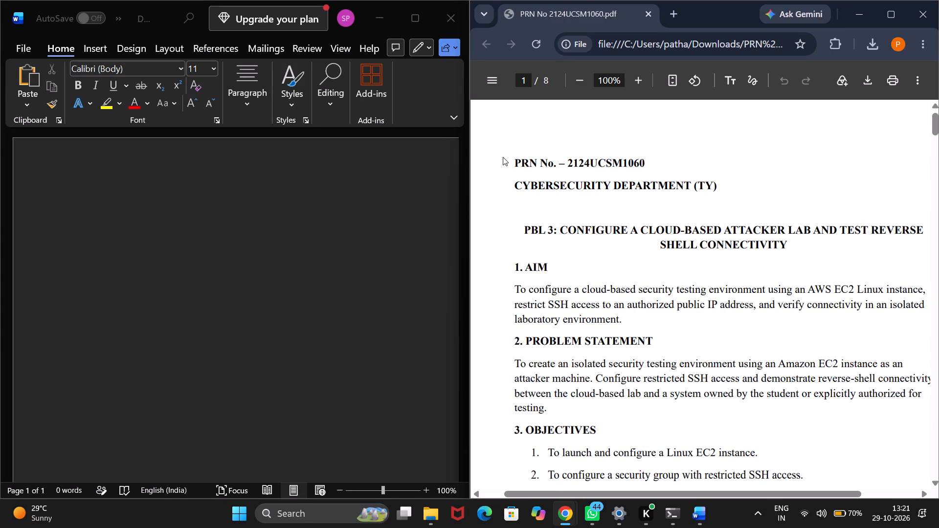
pyautogui.moveTo(503, 157); pyautogui.dragTo(504, 156)
pyautogui.moveTo(504, 156); pyautogui.dragTo(732, 190)
pyautogui.moveTo(732, 190); pyautogui.dragTo(569, 173)
pyautogui.moveTo(569, 173); pyautogui.dragTo(510, 158)
pyautogui.click(510, 158)
pyautogui.moveTo(515, 162); pyautogui.dragTo(519, 162)
pyautogui.moveTo(519, 162); pyautogui.dragTo(766, 203)
pyautogui.hotkey('ctrl', 'c')
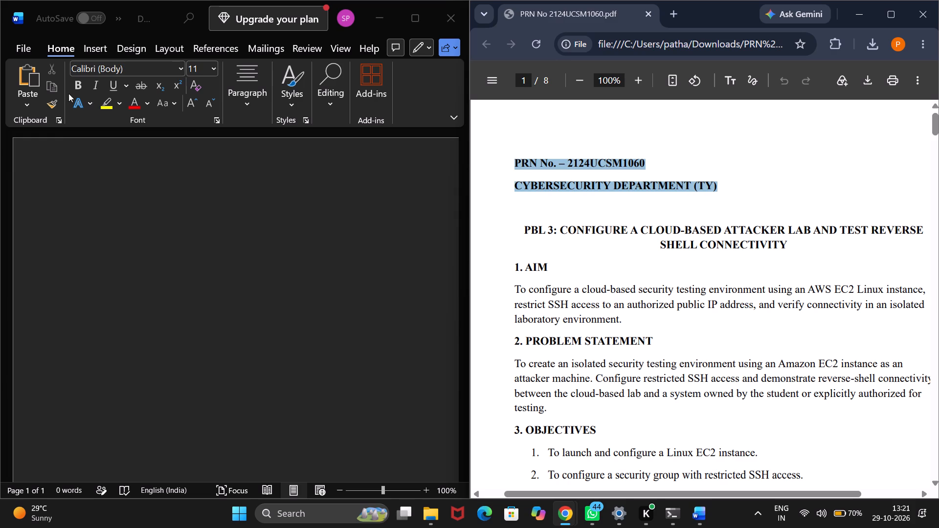
pyautogui.click(70, 184)
pyautogui.hotkey('ctrl', 'v')
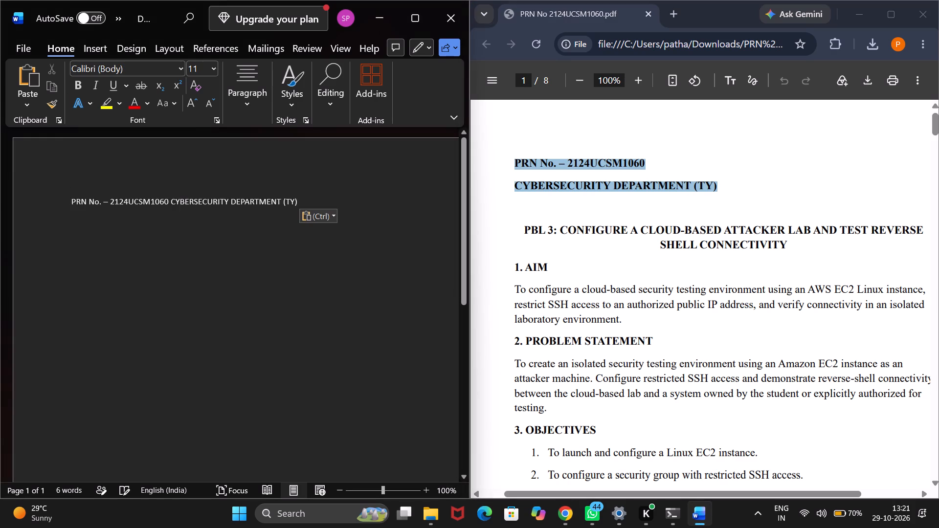
# Split the pasted text so CYBERSECURITY DEPARTMENT (TY) starts on its own line below the PRN number.
pyautogui.click(169, 198)
pyautogui.press('Return')
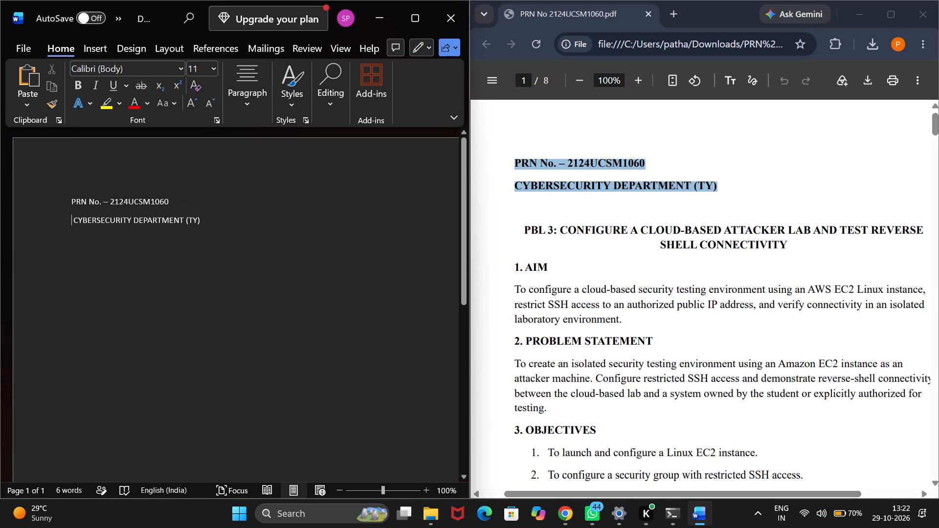
# Format the PRN and department lines in Times New Roman, size 14.
pyautogui.moveTo(65, 196); pyautogui.dragTo(208, 229)
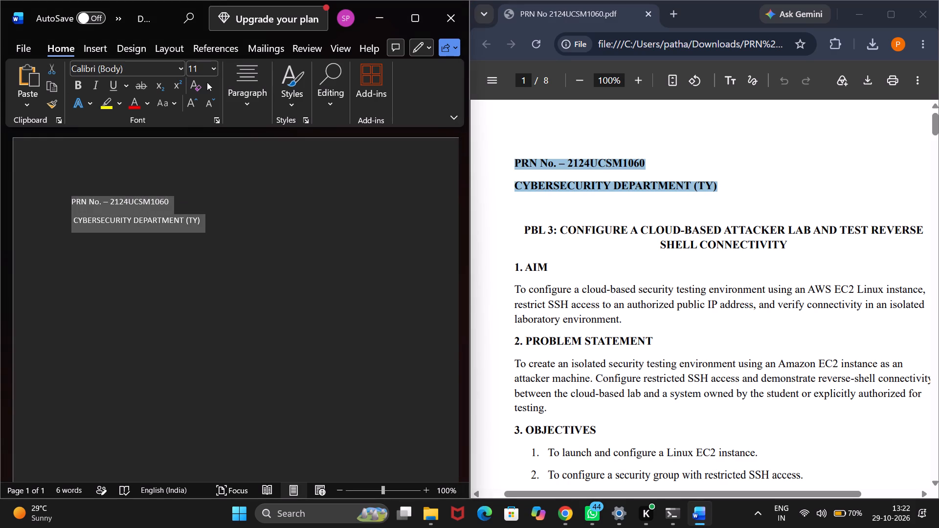
pyautogui.click(214, 68)
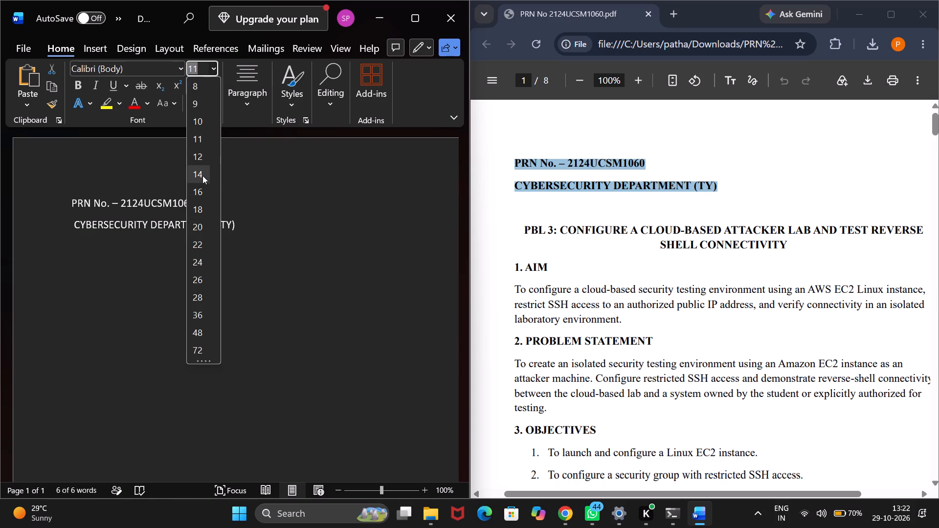
pyautogui.click(202, 175)
pyautogui.click(182, 66)
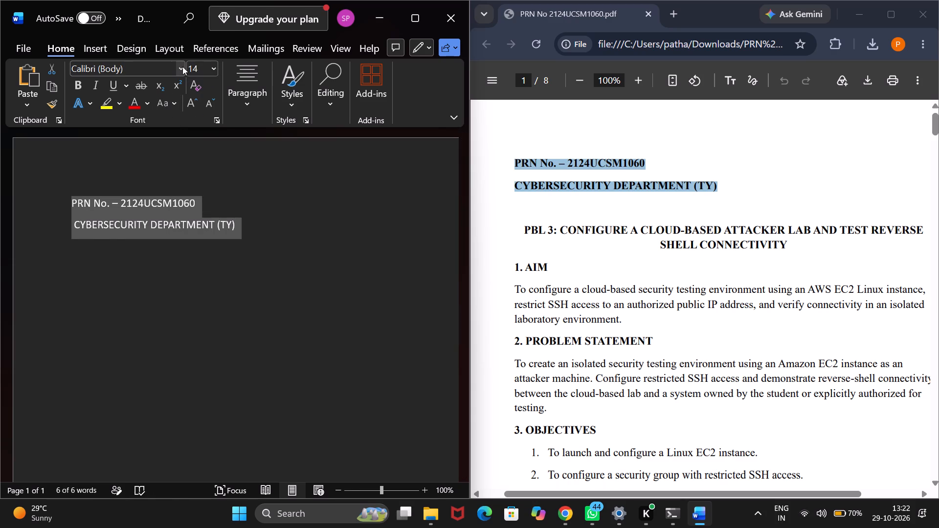
pyautogui.click(167, 168)
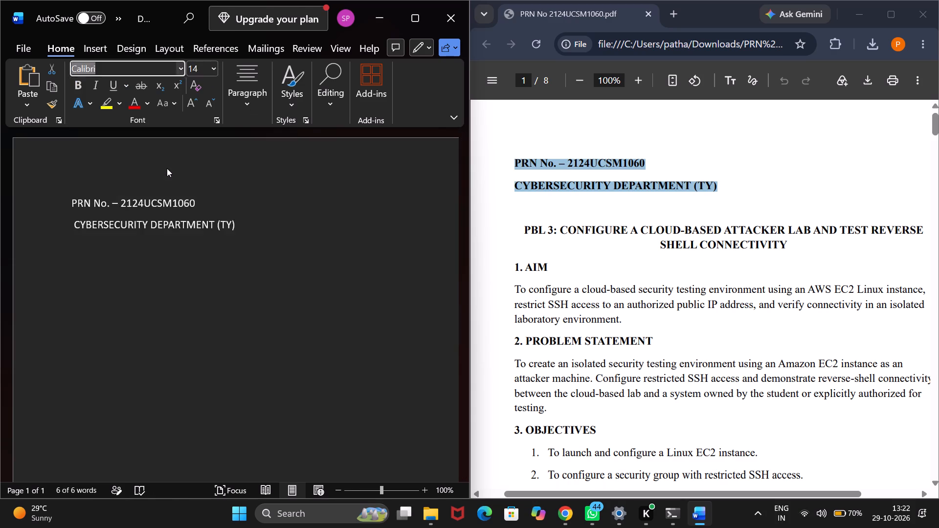
# Replace the copied PRN in the document's first line with the student's own PRN number.
pyautogui.click(201, 200)
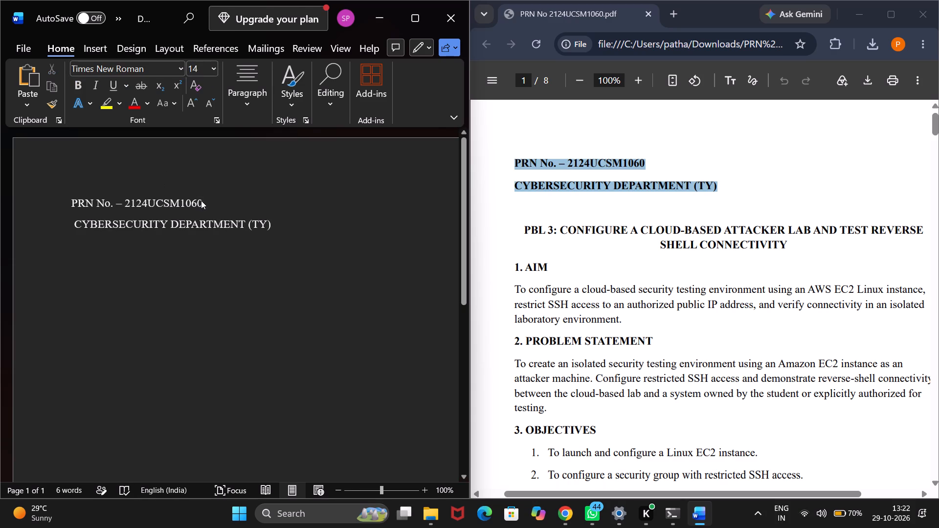
pyautogui.press('BackSpace')
pyautogui.press('BackSpace')
pyautogui.press('3')
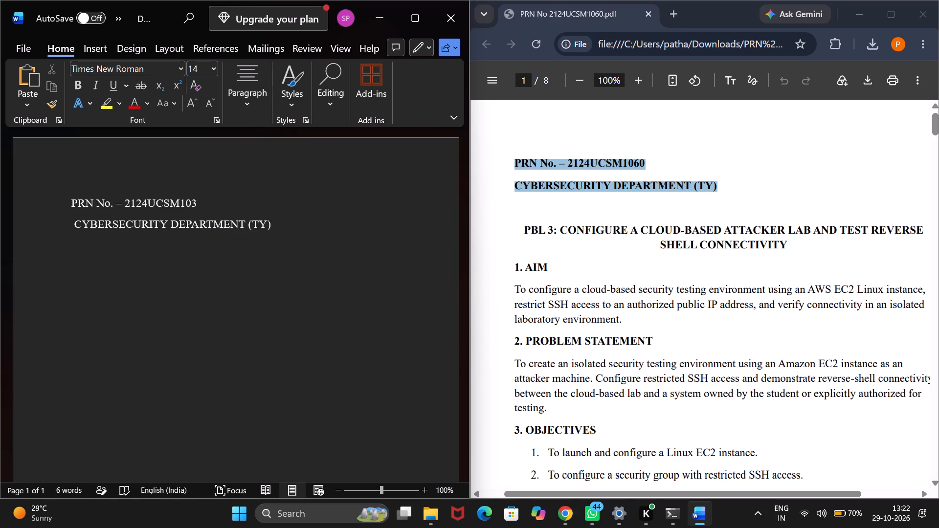
pyautogui.press('BackSpace')
pyautogui.write('13')
pyautogui.press('Left')
pyautogui.press('Left')
pyautogui.press('Left')
pyautogui.press('Left')
pyautogui.press('BackSpace')
pyautogui.press('f')
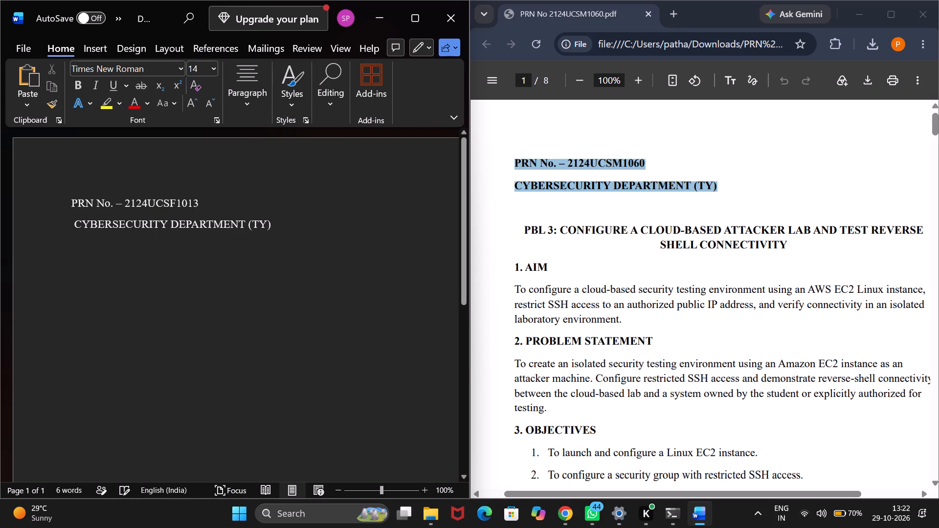
# Remove the leading space before CYBERSECURITY DEPARTMENT (TY), keeping it on its own line below the PRN.
pyautogui.click(71, 231)
pyautogui.press('BackSpace')
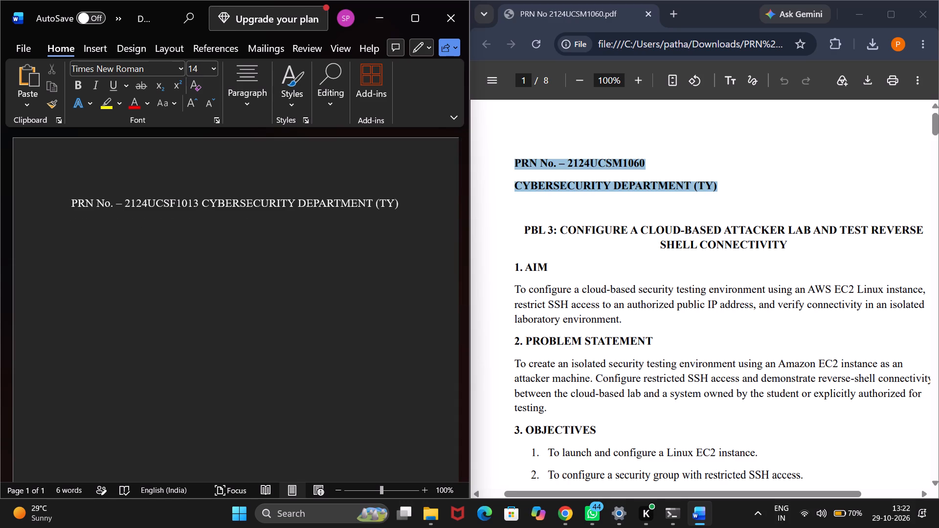
pyautogui.press('Return')
pyautogui.press('Right')
pyautogui.press('BackSpace')
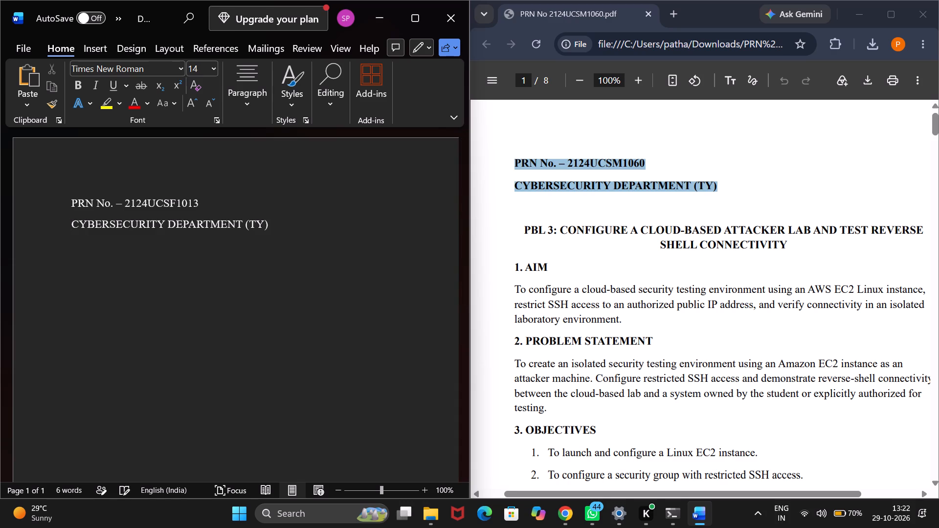
# Copy the PBL 3 title from the PDF into the Word document, leaving one blank line below the department line.
pyautogui.scroll(-1, 371, 244)
pyautogui.moveTo(523, 227); pyautogui.dragTo(799, 259)
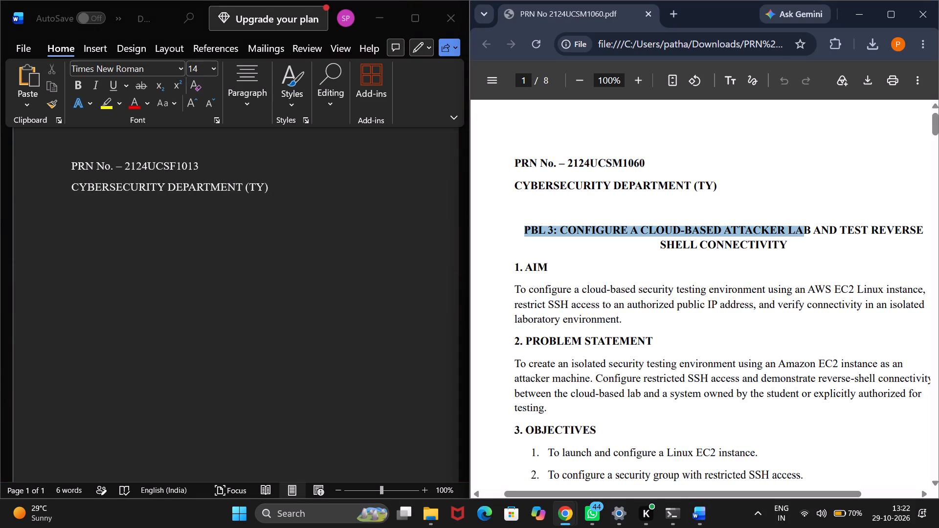
pyautogui.moveTo(842, 247); pyautogui.dragTo(569, 228)
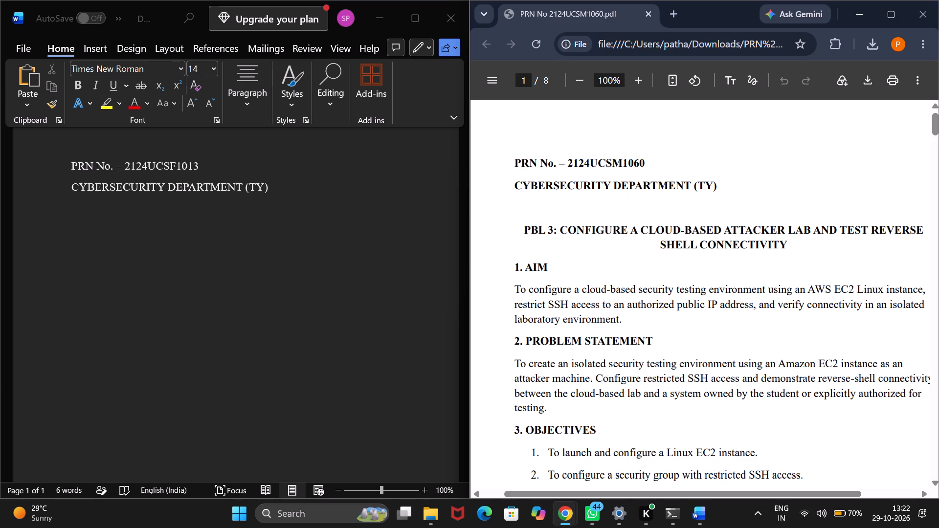
pyautogui.moveTo(569, 228); pyautogui.dragTo(522, 225)
pyautogui.moveTo(522, 225); pyautogui.dragTo(793, 244)
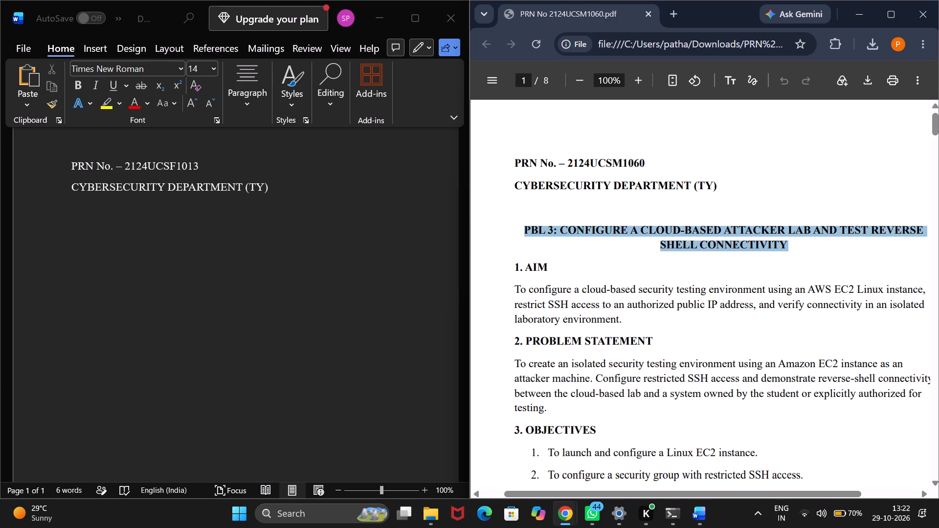
pyautogui.moveTo(793, 244); pyautogui.dragTo(790, 247)
pyautogui.hotkey('ctrl', 'c')
pyautogui.click(354, 190)
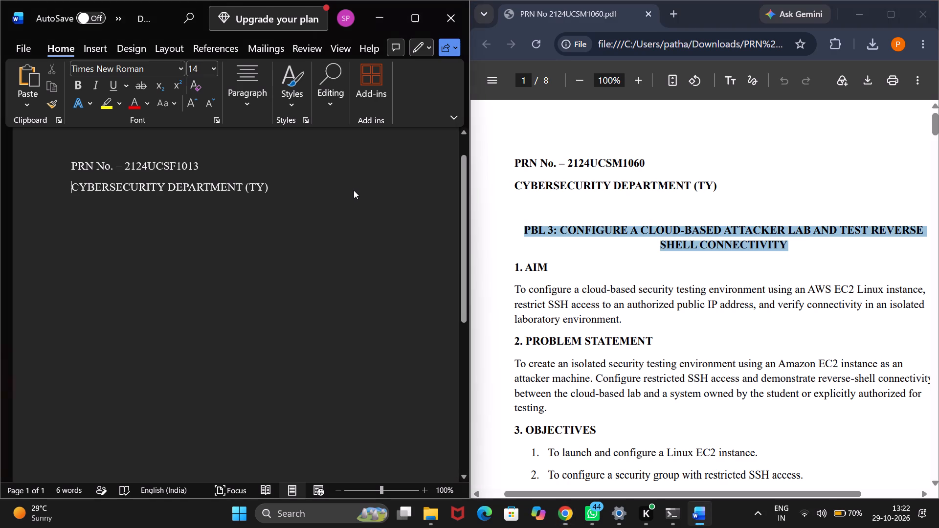
pyautogui.press('Down')
pyautogui.press('Right')
pyautogui.press('Right')
pyautogui.press('Right')
pyautogui.press('Right')
pyautogui.press('Right')
pyautogui.press('Right')
pyautogui.press('Right')
pyautogui.press('Right')
pyautogui.press('Right')
pyautogui.press('Right')
pyautogui.press('Right')
pyautogui.press('Right')
pyautogui.press('Right')
pyautogui.press('Right')
pyautogui.press('Right')
pyautogui.press('Right')
pyautogui.press('Right')
pyautogui.press('Right')
pyautogui.press('Right')
pyautogui.press('Right')
pyautogui.press('Return')
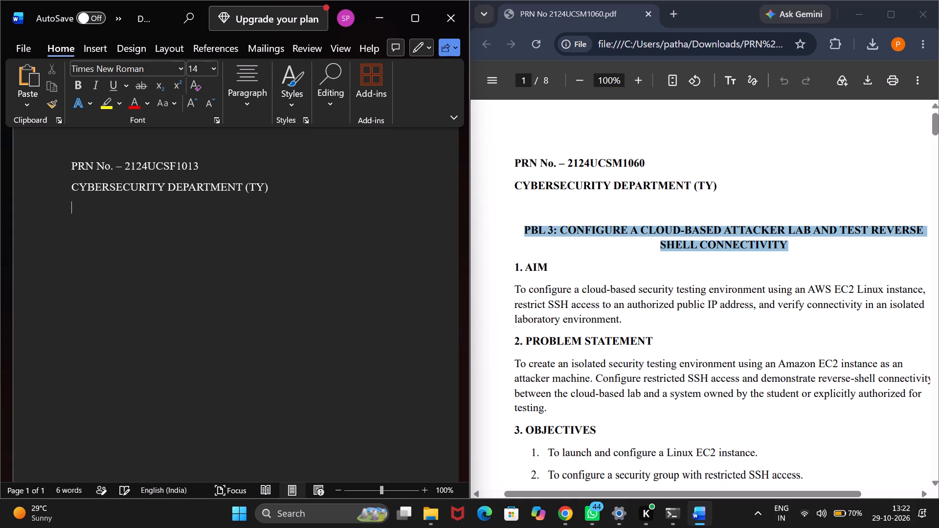
pyautogui.press('Return')
pyautogui.hotkey('ctrl', 'v')
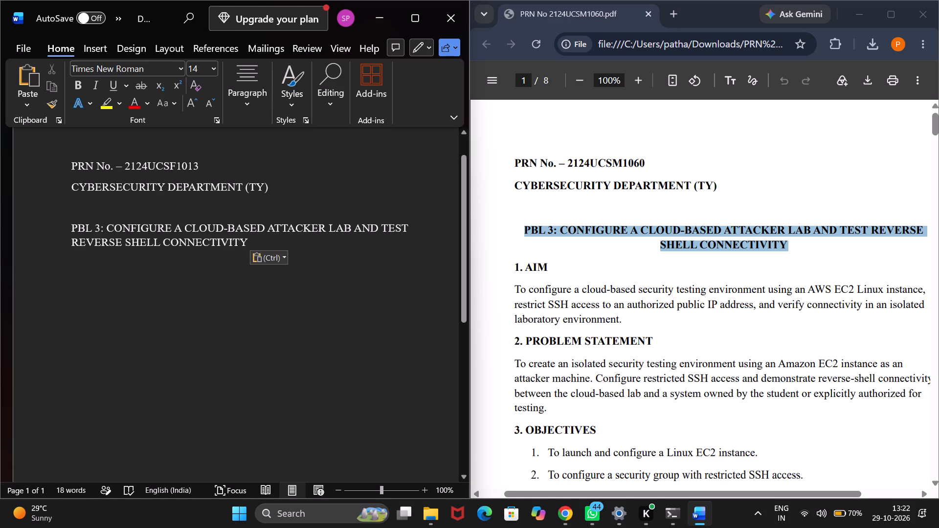
# Copy the 1. AIM heading and its paragraph from the PDF into the Word document, one blank line below the title.
pyautogui.scroll(-1, 136, 228)
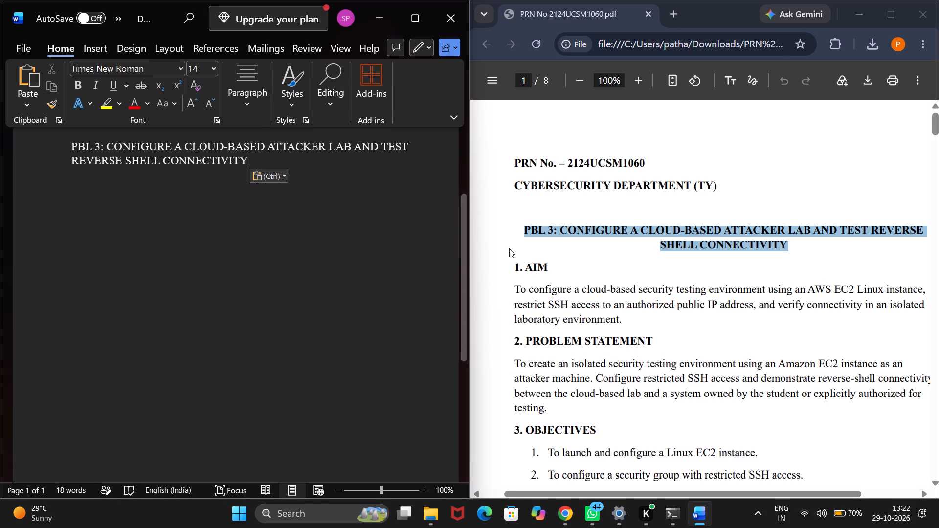
pyautogui.moveTo(510, 264); pyautogui.dragTo(640, 326)
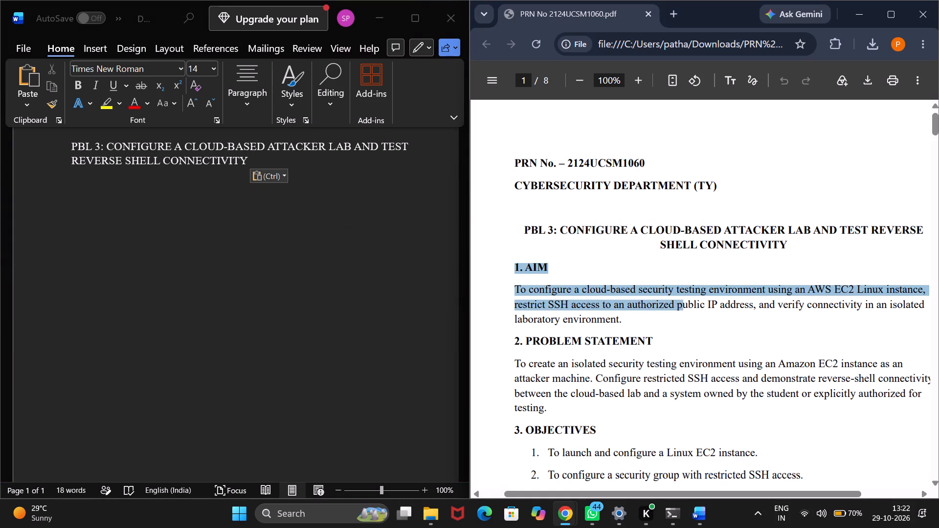
pyautogui.moveTo(640, 326); pyautogui.dragTo(623, 328)
pyautogui.hotkey('ctrl', 'c')
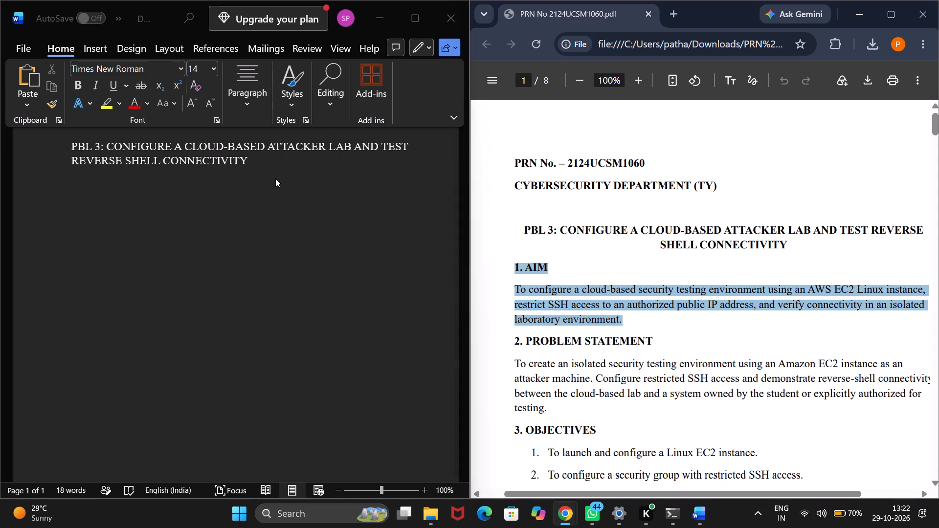
pyautogui.click(275, 178)
pyautogui.press('Return')
pyautogui.press('Return')
pyautogui.hotkey('ctrl', 'v')
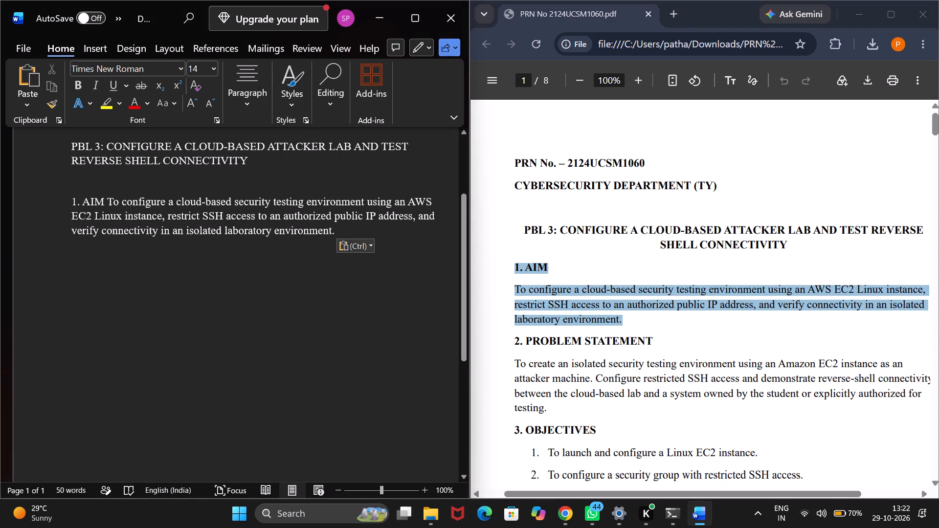
# Split AIM into a numbered heading 1 with its paragraph on an unnumbered, indented line beneath it.
pyautogui.click(108, 198)
pyautogui.press('Return')
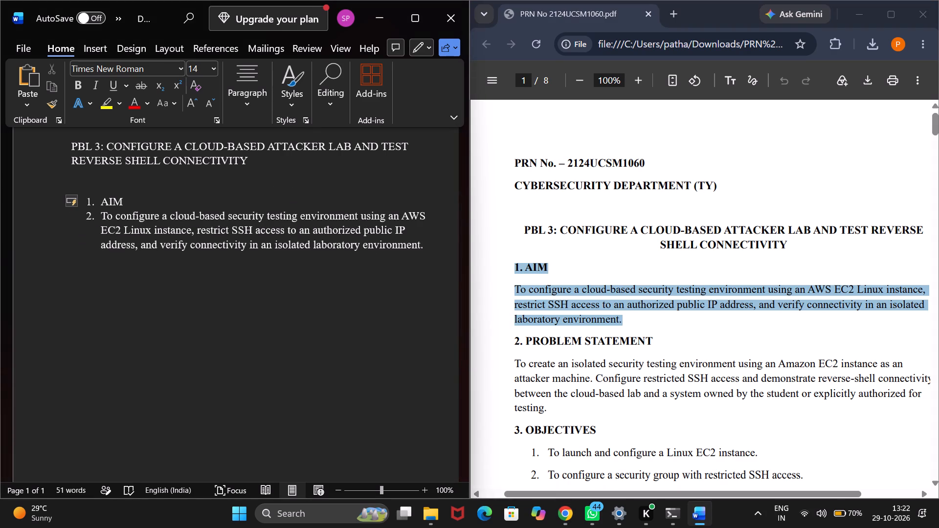
pyautogui.press('BackSpace')
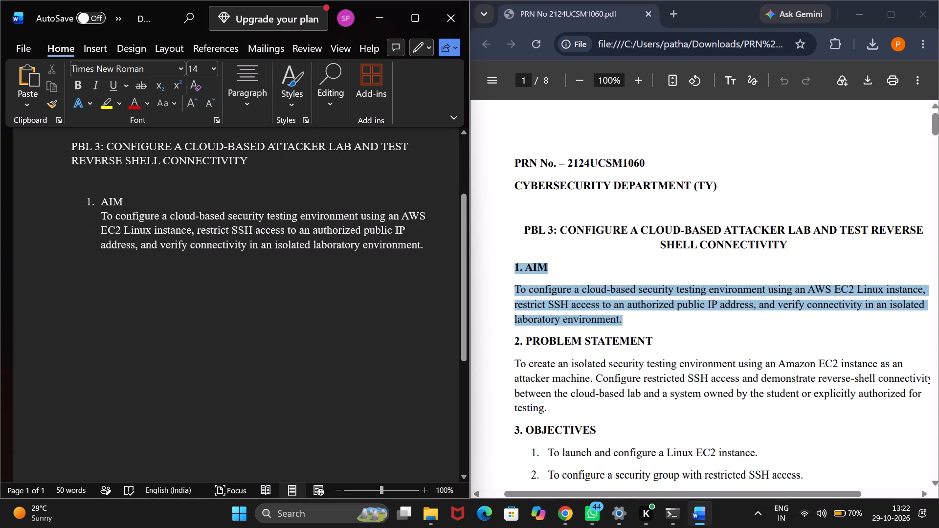
# Copy the 2. PROBLEM STATEMENT section from the PDF into the Word document, one blank line below the AIM paragraph.
pyautogui.moveTo(513, 338); pyautogui.dragTo(546, 408)
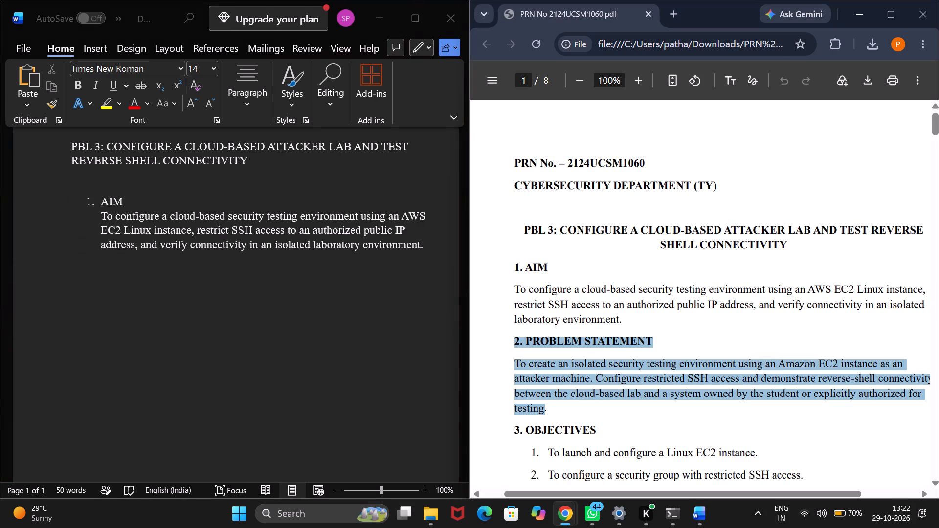
pyautogui.moveTo(546, 408); pyautogui.dragTo(547, 409)
pyautogui.hotkey('ctrl', 'c')
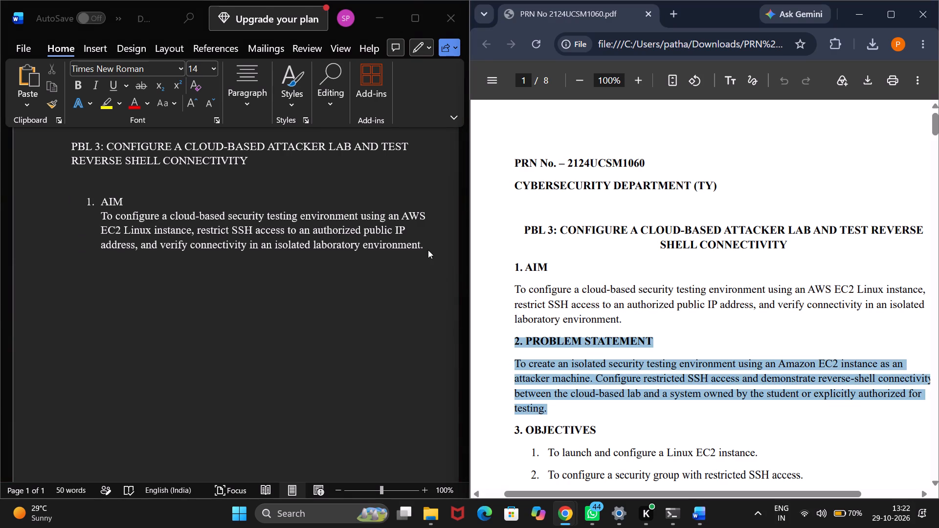
pyautogui.click(428, 250)
pyautogui.click(419, 242)
pyautogui.press('Right')
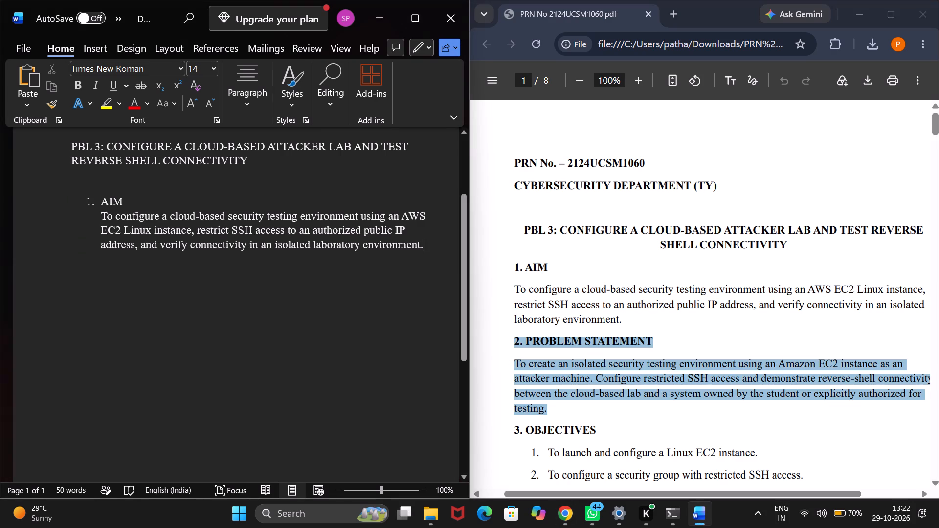
pyautogui.press('Return')
pyautogui.press('Return')
pyautogui.press('Left')
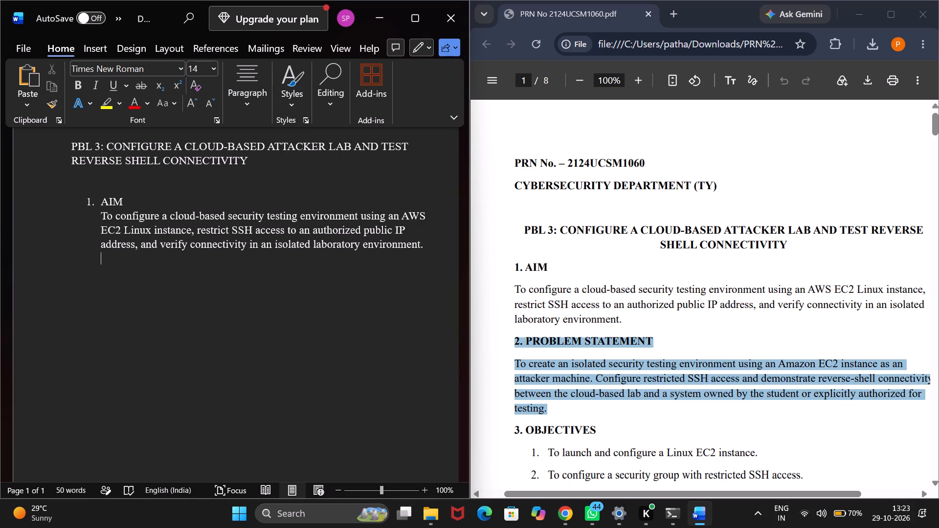
pyautogui.press('Return')
pyautogui.hotkey('ctrl', 'v')
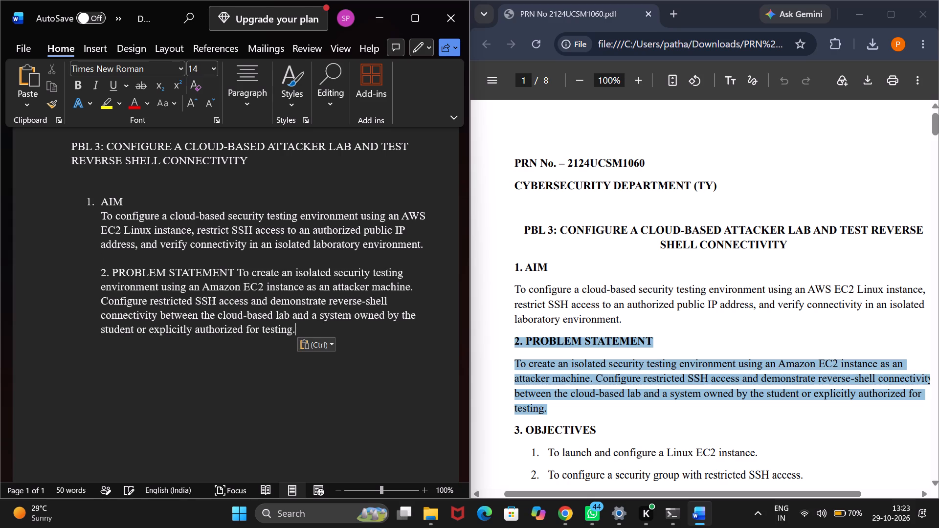
# Split PROBLEM STATEMENT into numbered heading 2 with its paragraph unnumbered beneath it, aligned with the heading text.
pyautogui.click(239, 266)
pyautogui.press('Return')
pyautogui.click(239, 266)
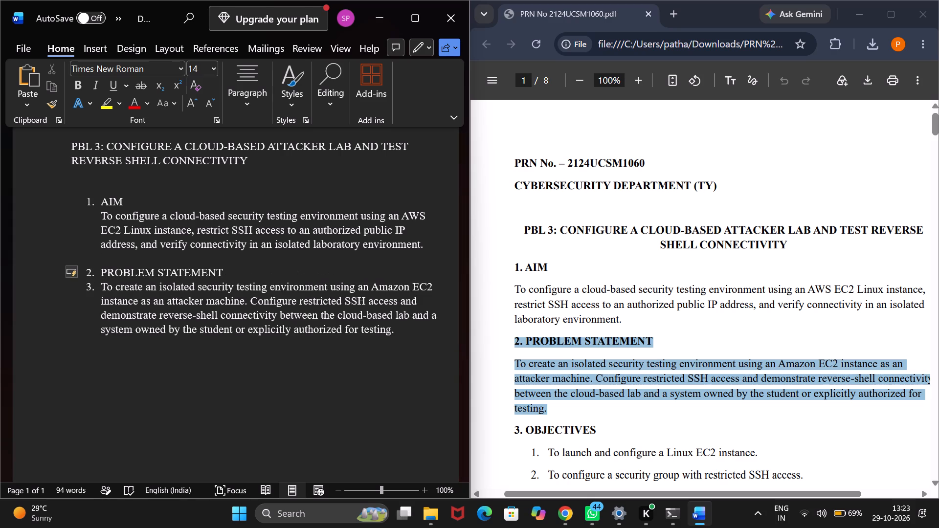
pyautogui.press('BackSpace')
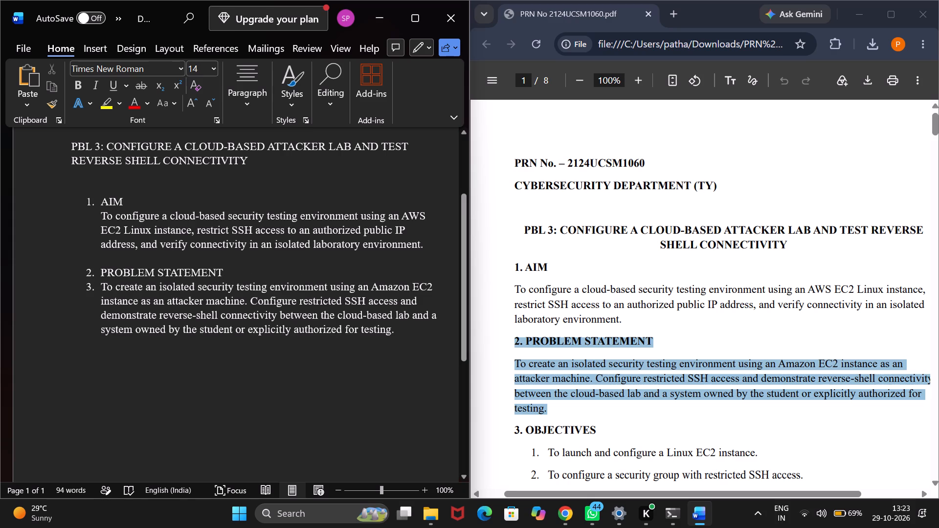
pyautogui.click(98, 287)
pyautogui.press('BackSpace')
pyautogui.press('BackSpace')
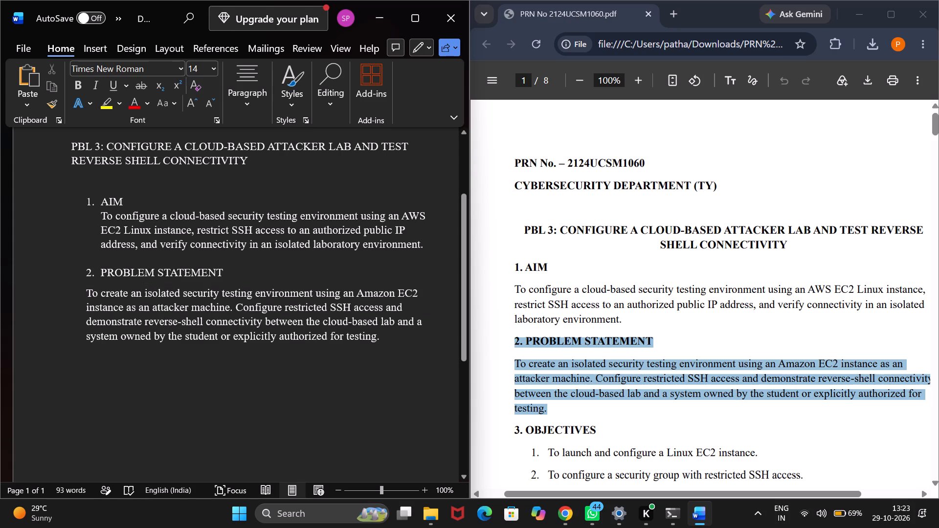
pyautogui.press('BackSpace')
pyautogui.press('BackSpace')
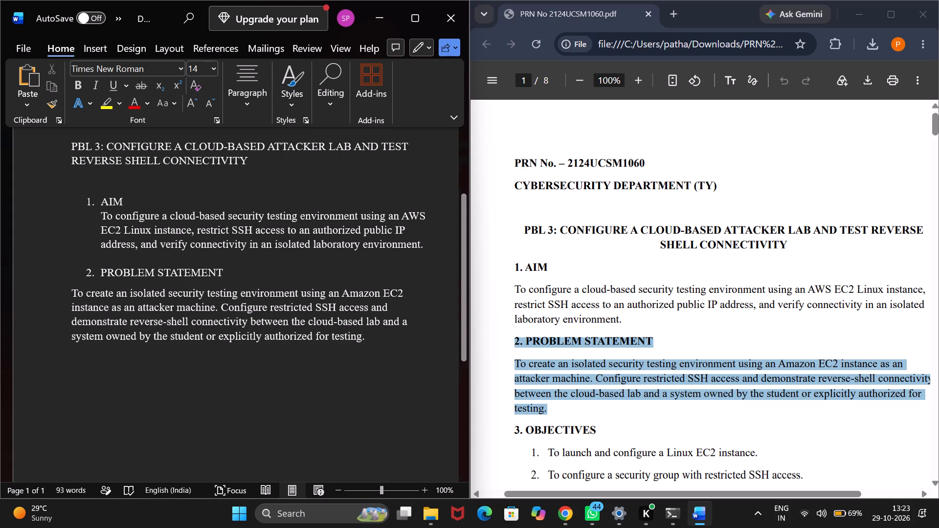
pyautogui.press('Return')
pyautogui.press('BackSpace')
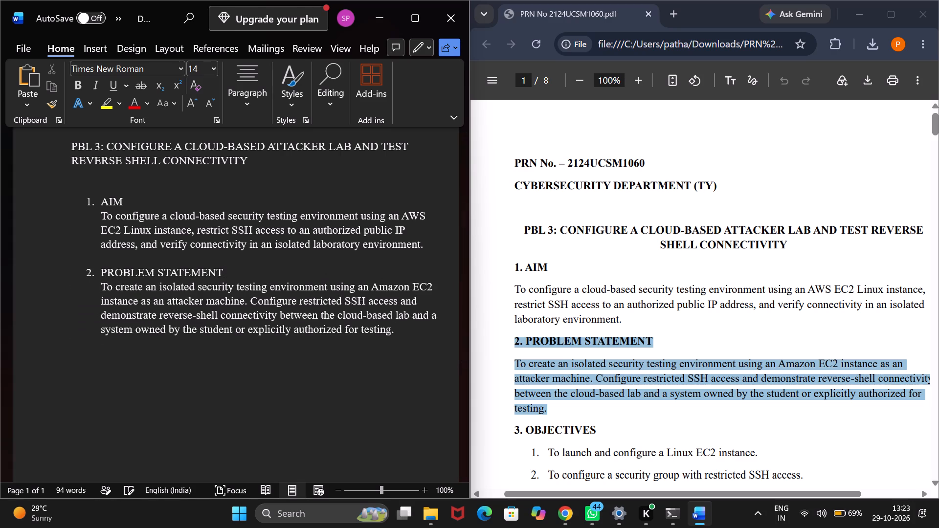
# Copy the 3. OBJECTIVES and 4. REQUIREMENTS sections from the PDF into the Word document, one blank line below the PROBLEM STATEMENT paragraph.
pyautogui.scroll(-1, 316, 395)
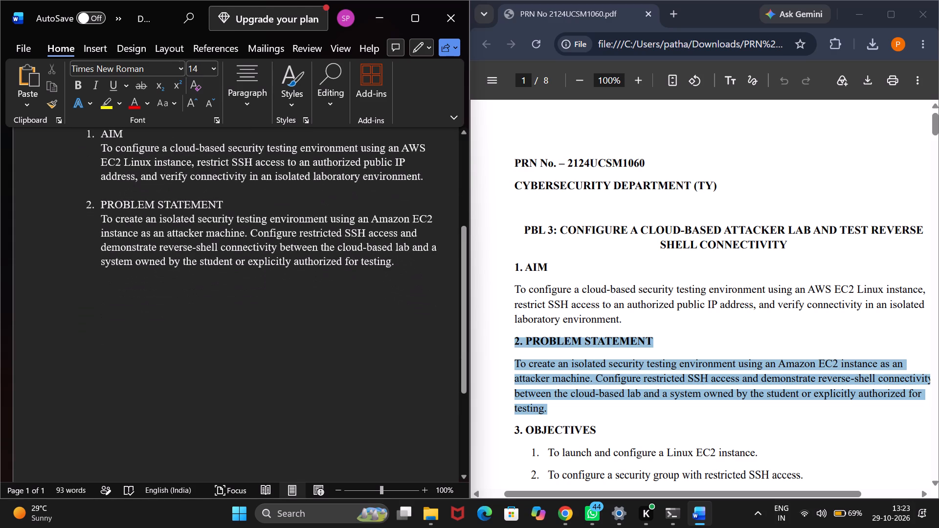
pyautogui.click(408, 273)
pyautogui.press('Return')
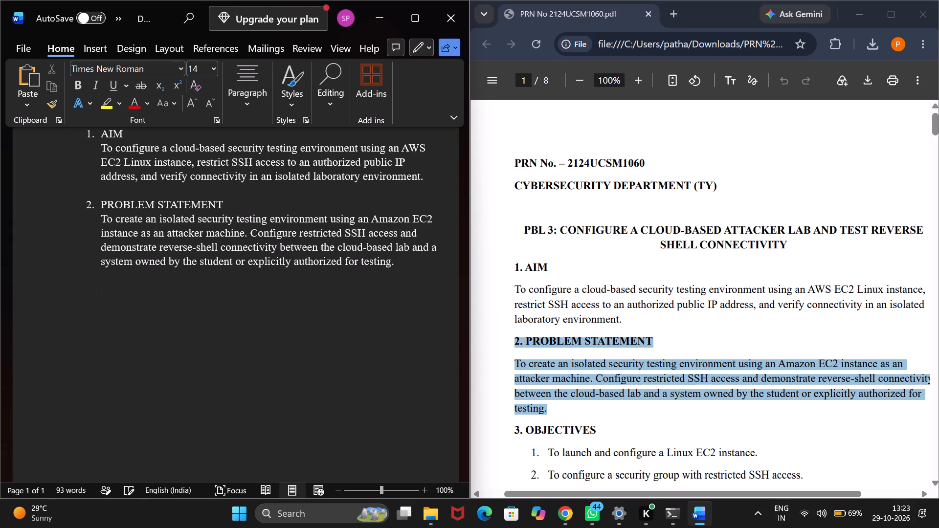
pyautogui.scroll(-2, 410, 275)
pyautogui.scroll(-2, 572, 286)
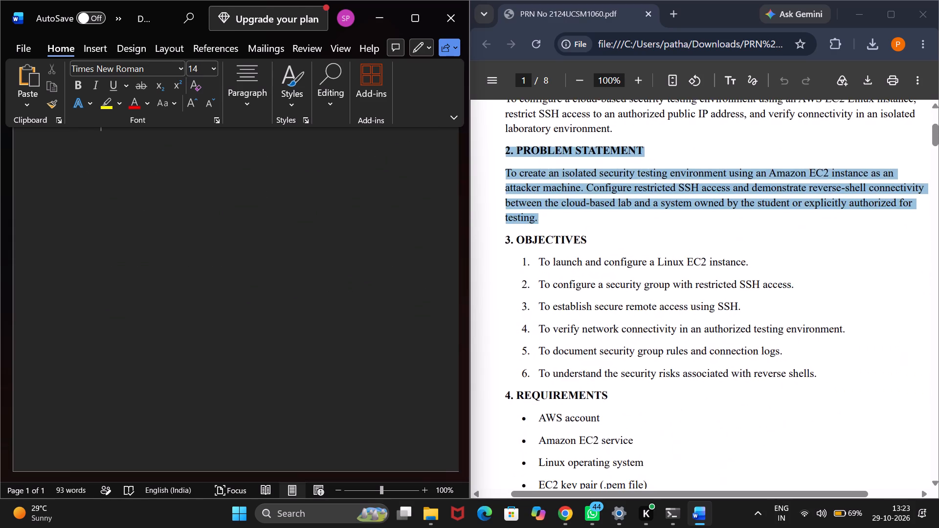
pyautogui.scroll(-2, 572, 286)
pyautogui.moveTo(504, 110); pyautogui.dragTo(579, 238)
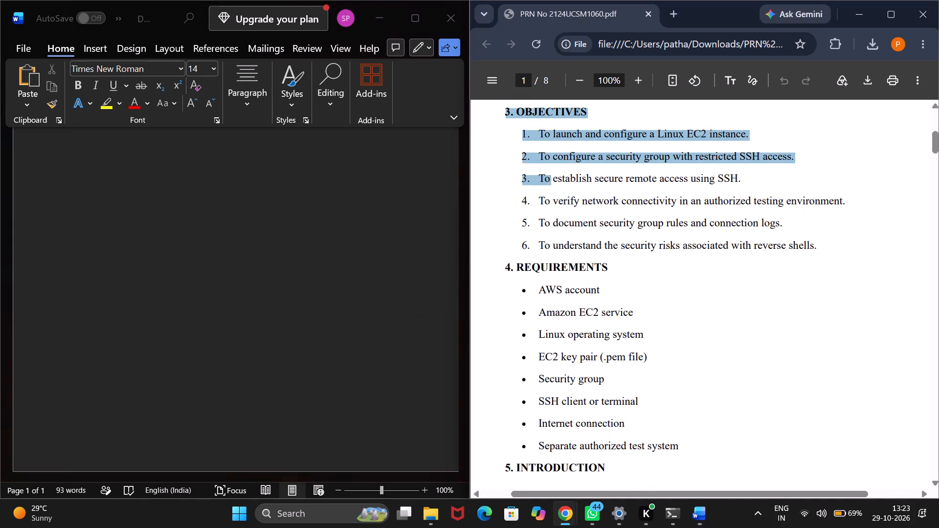
pyautogui.moveTo(579, 238); pyautogui.dragTo(677, 446)
pyautogui.hotkey('ctrl', 'c')
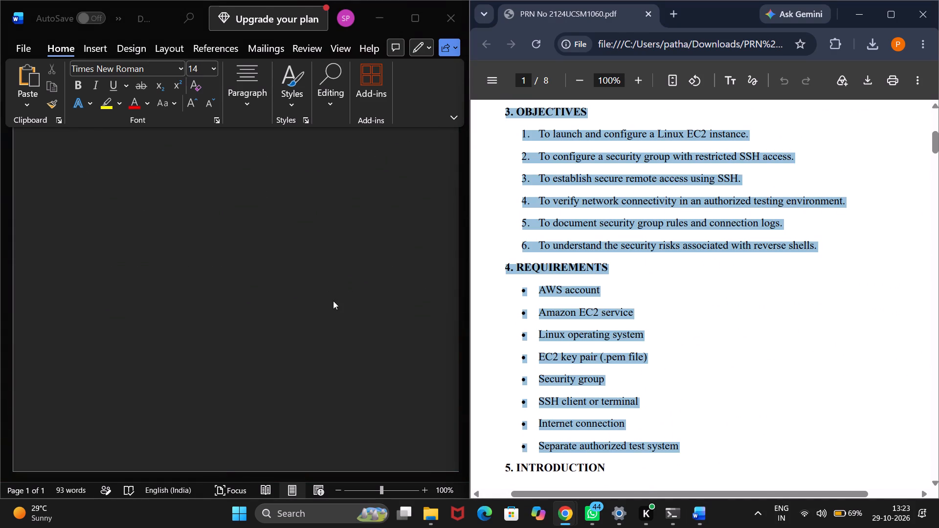
pyautogui.scroll(2, 333, 301)
pyautogui.click(398, 312)
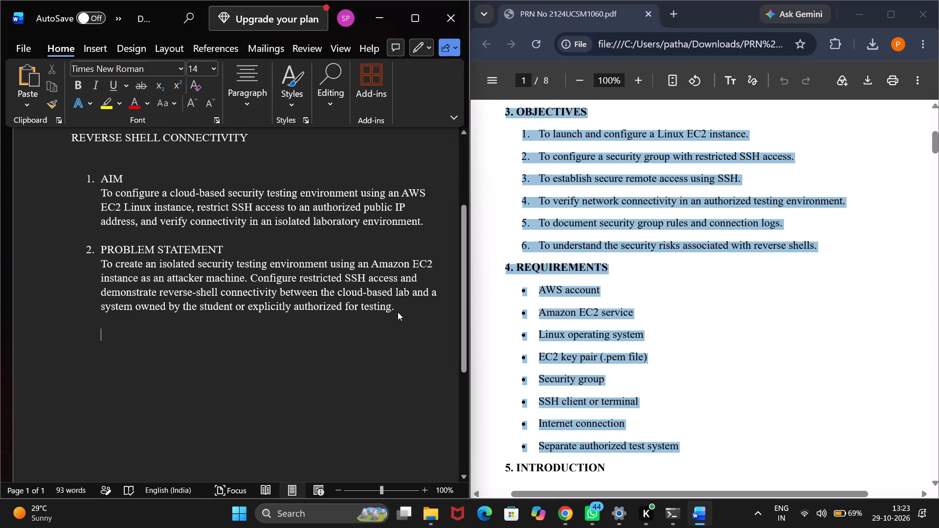
pyautogui.hotkey('ctrl', 'v')
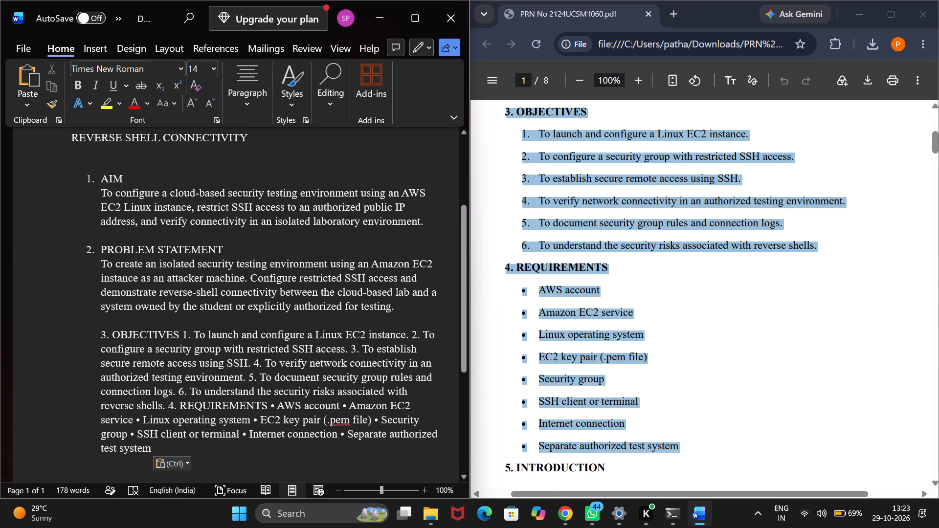
# Break up the pasted OBJECTIVES text so the heading and each of objectives 1 to 6 start on their own line.
pyautogui.click(180, 333)
pyautogui.press('Return')
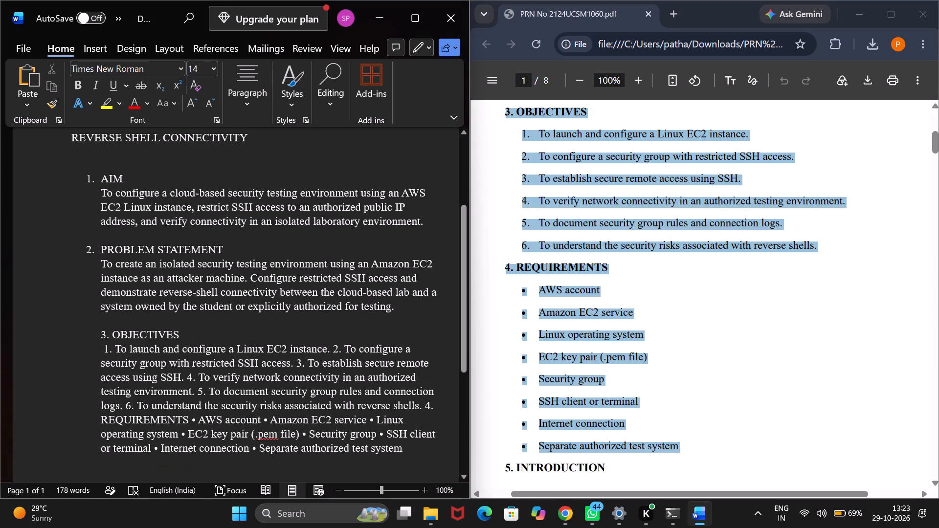
pyautogui.click(96, 334)
pyautogui.press('BackSpace')
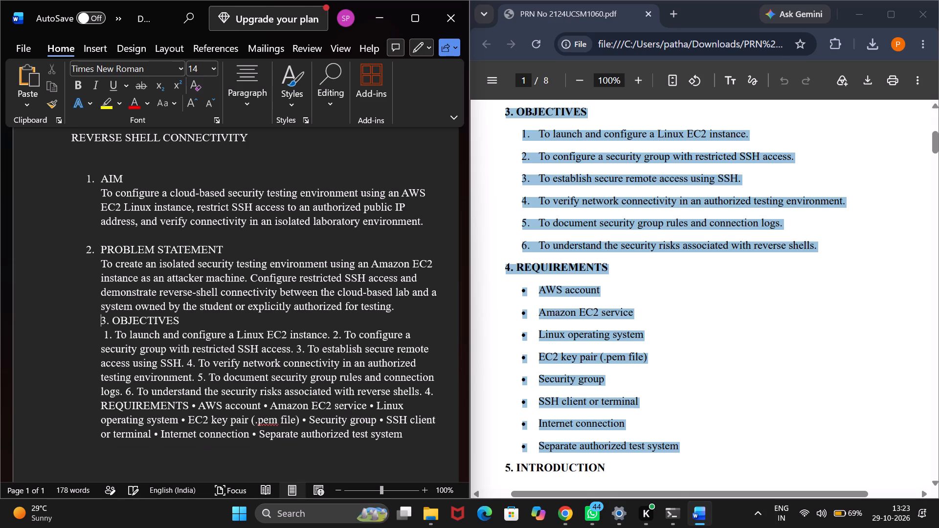
pyautogui.press('Return')
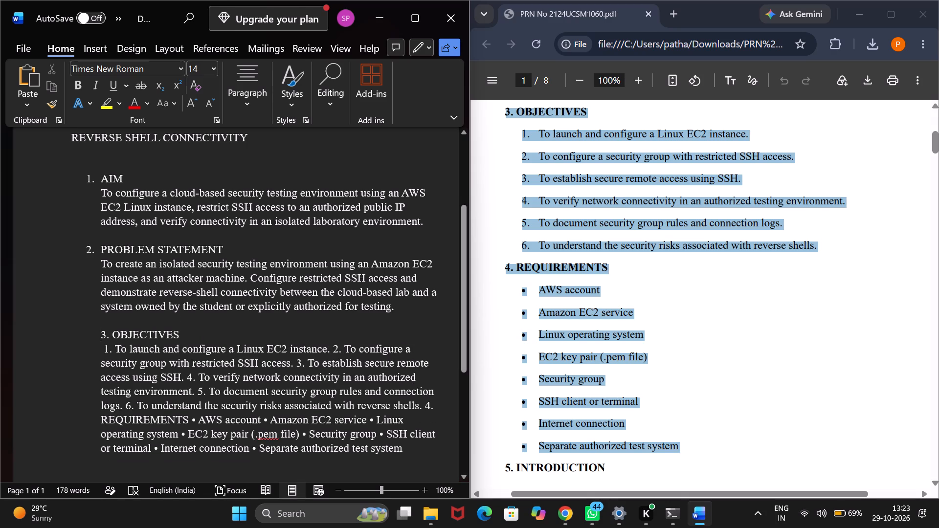
pyautogui.click(332, 342)
pyautogui.press('Return')
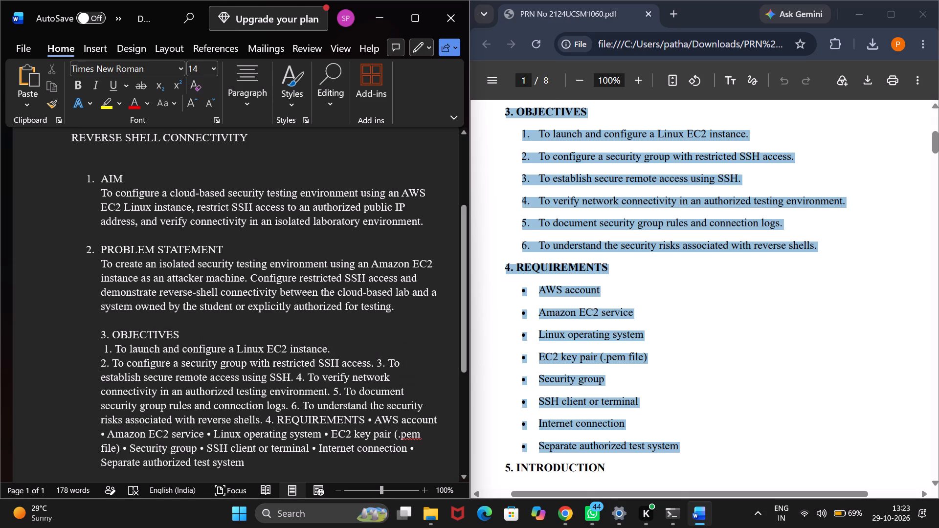
pyautogui.press('space')
pyautogui.click(380, 361)
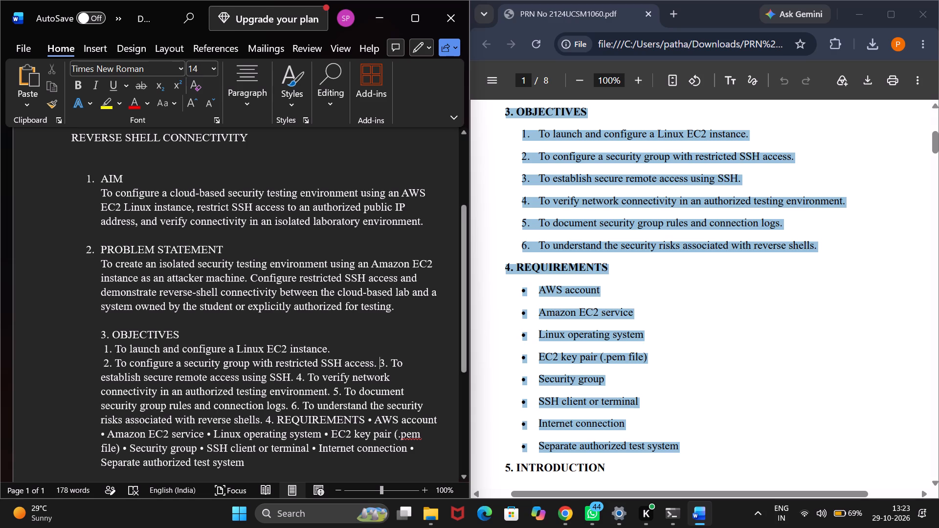
pyautogui.press('Return')
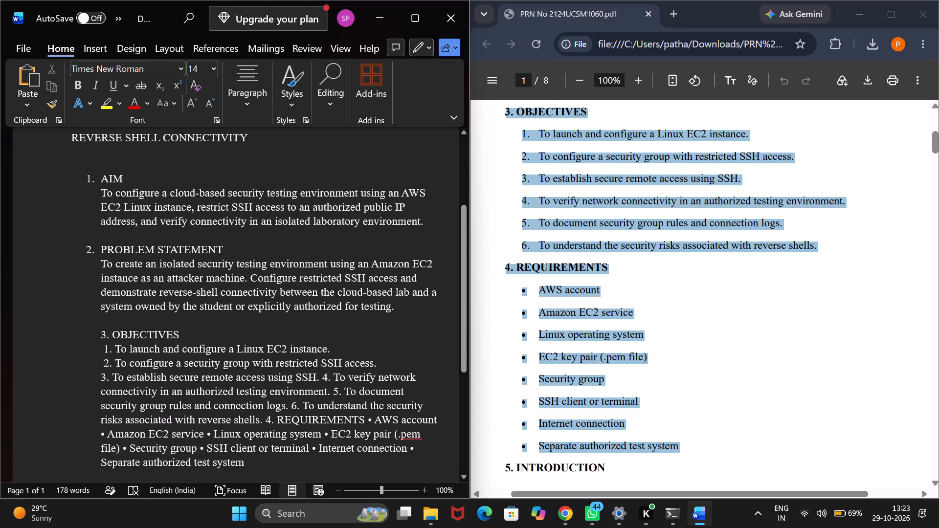
pyautogui.click(322, 381)
pyautogui.press('Return')
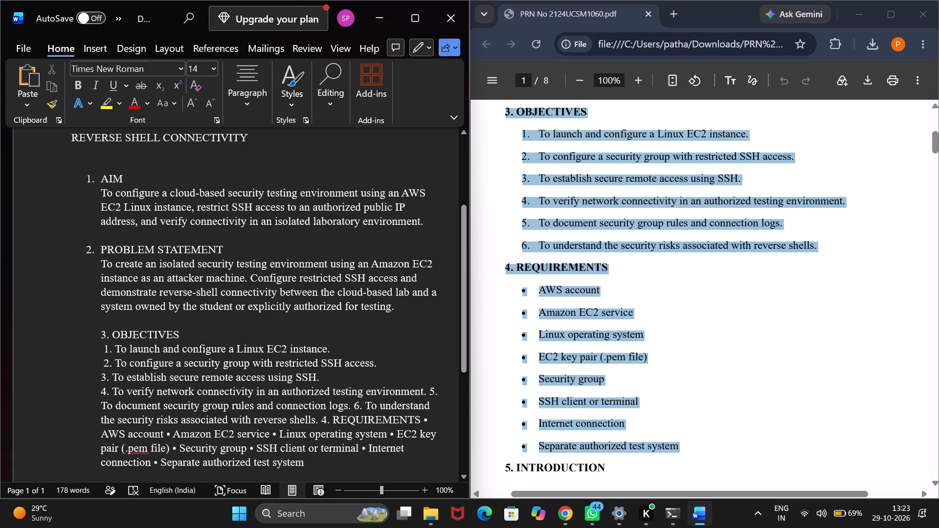
pyautogui.click(430, 391)
pyautogui.press('Return')
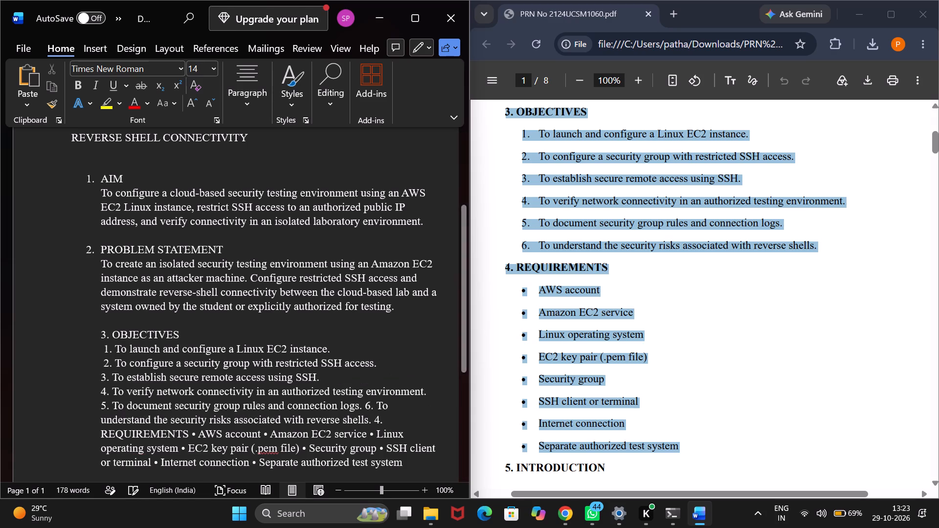
pyautogui.click(365, 407)
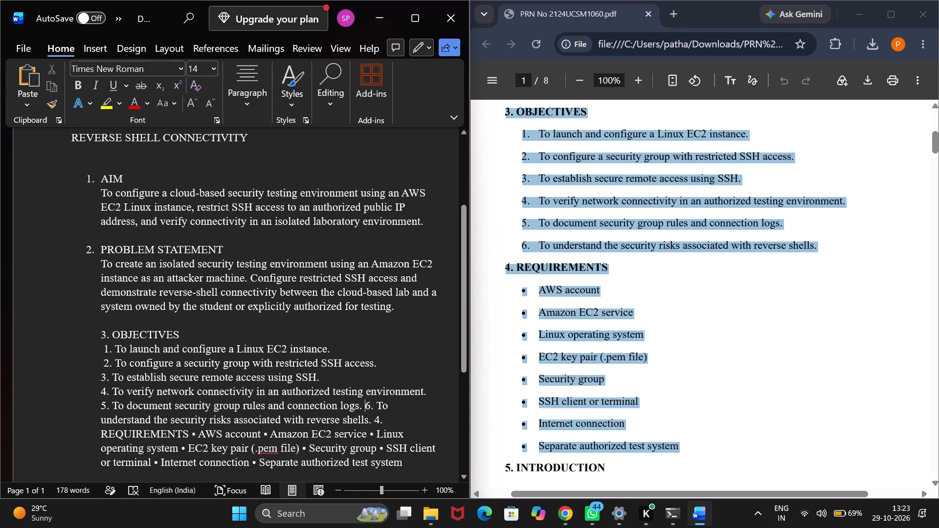
pyautogui.press('Return')
# Make REQUIREMENTS a numbered heading one blank line below the objectives, with its items unnumbered on the line beneath.
pyautogui.click(397, 419)
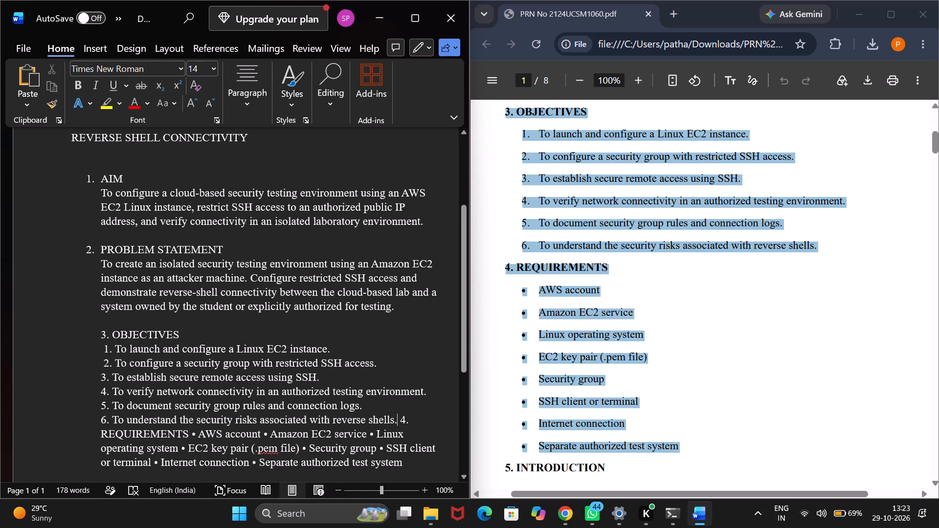
pyautogui.press('Return')
pyautogui.press('Return')
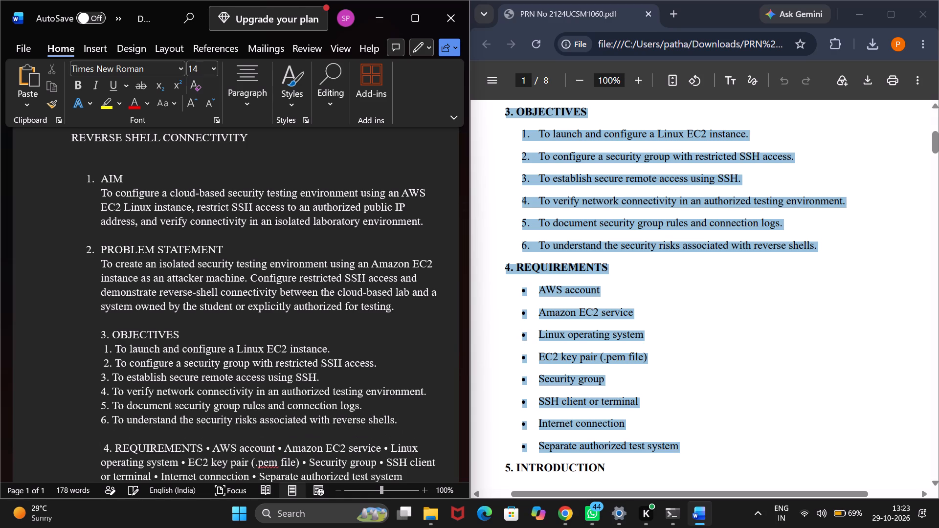
pyautogui.scroll(-1, 302, 369)
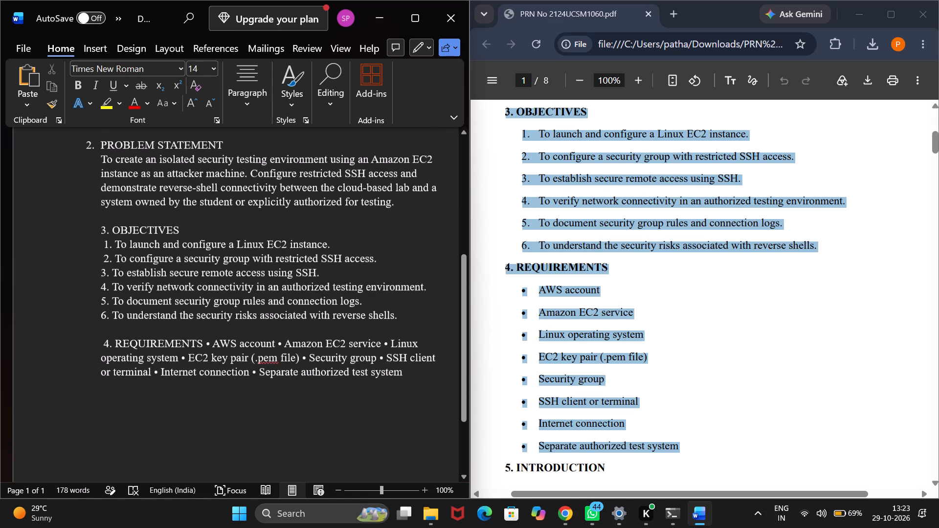
pyautogui.click(205, 341)
pyautogui.press('Return')
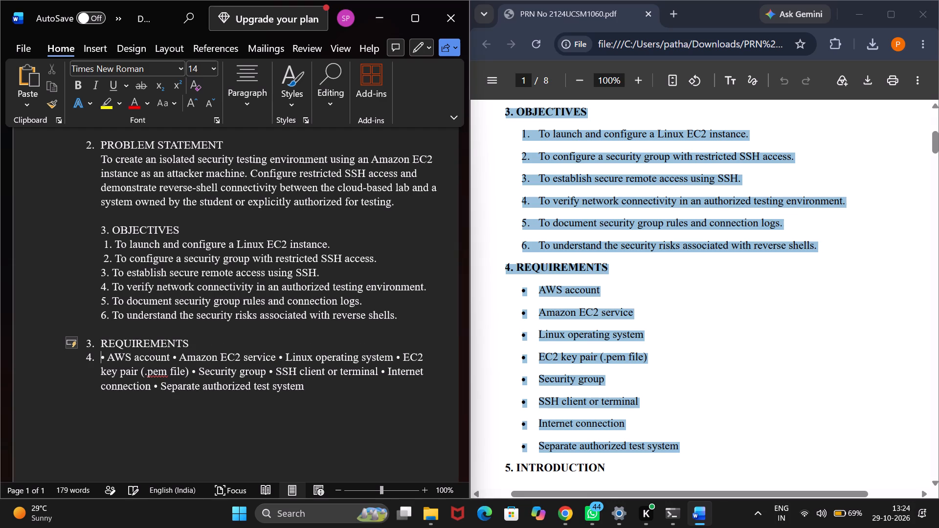
pyautogui.press('BackSpace')
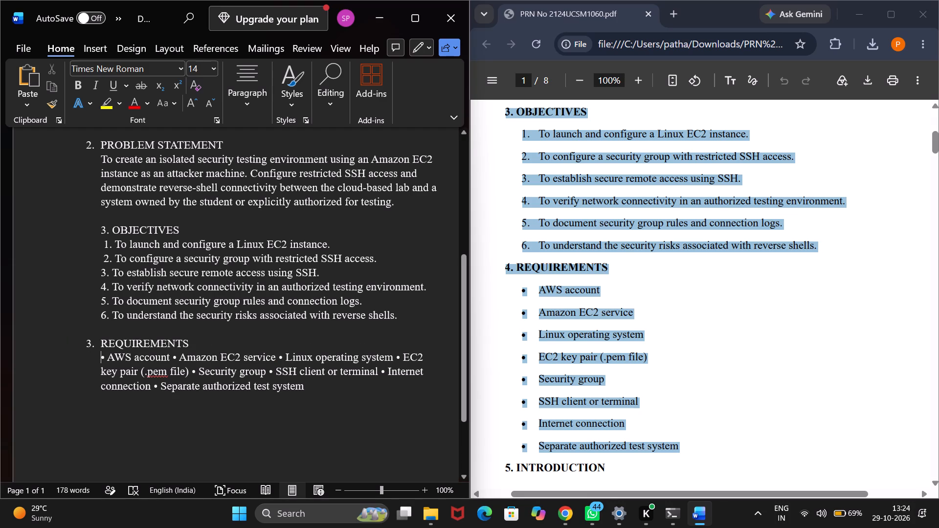
# Split the REQUIREMENTS items onto separate bulleted lines, from AWS account through Separate authorized test system.
pyautogui.click(172, 353)
pyautogui.press('Return')
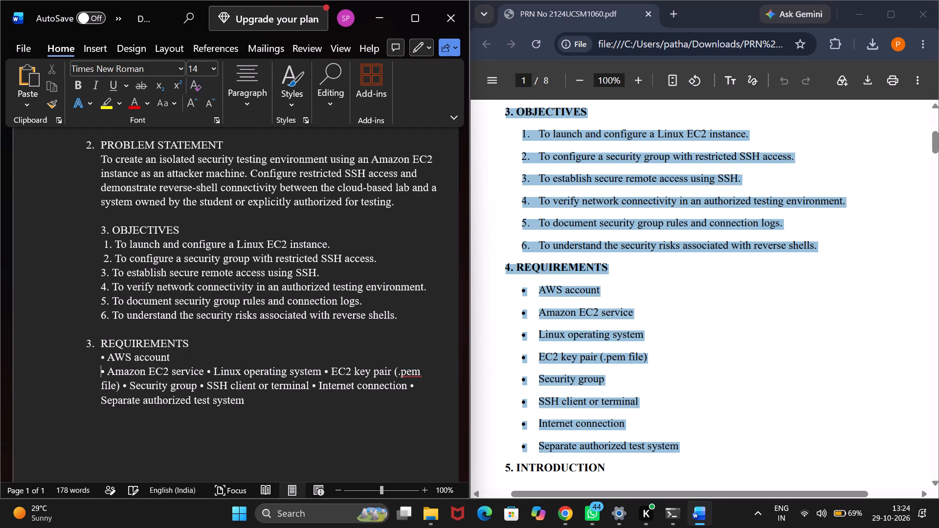
pyautogui.click(208, 372)
pyautogui.press('Return')
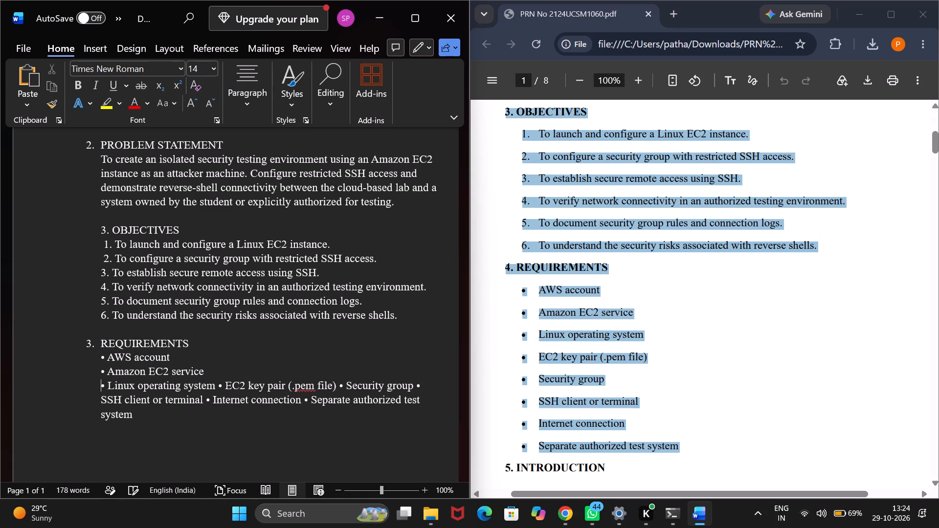
pyautogui.click(221, 381)
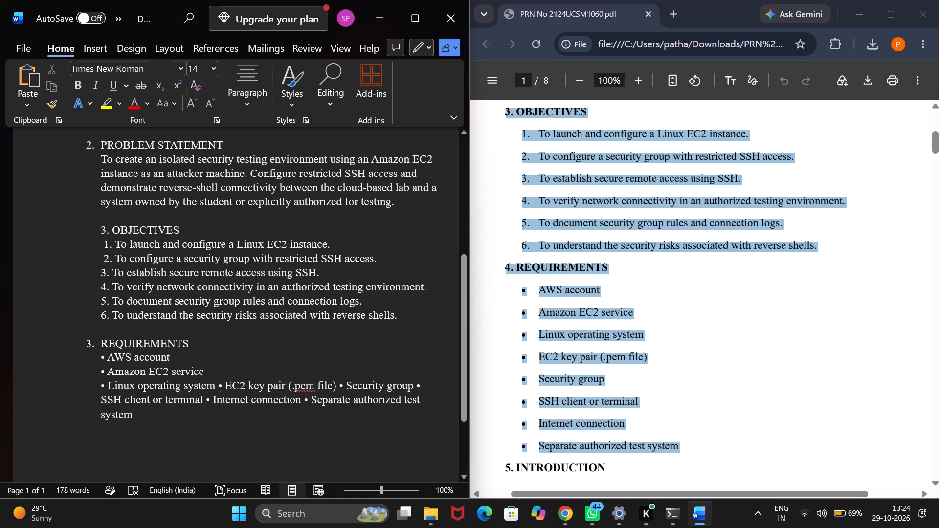
pyautogui.press('Left')
pyautogui.press('Return')
pyautogui.click(223, 398)
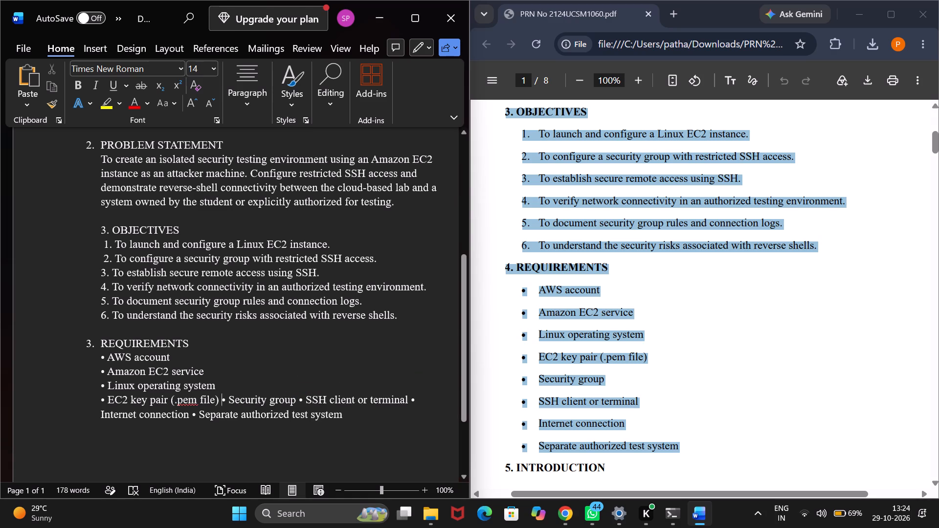
pyautogui.press('Return')
pyautogui.click(177, 408)
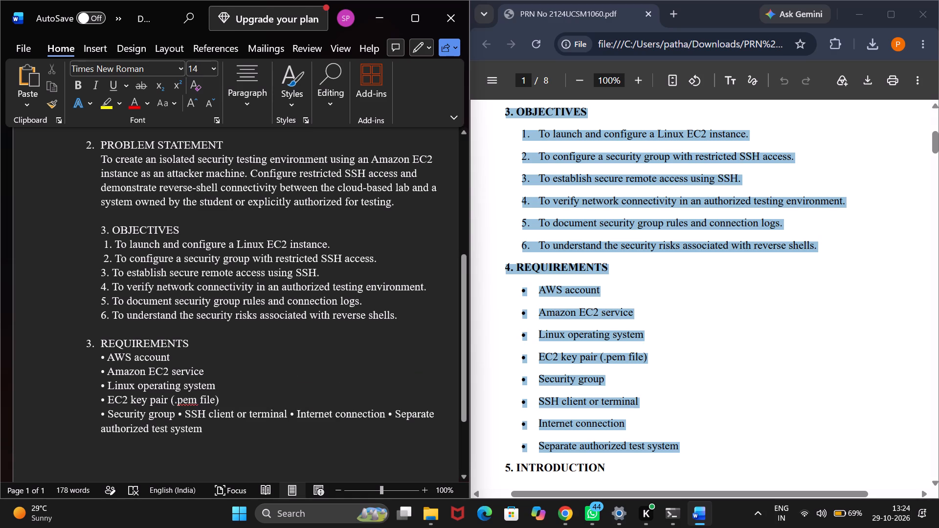
pyautogui.press('Return')
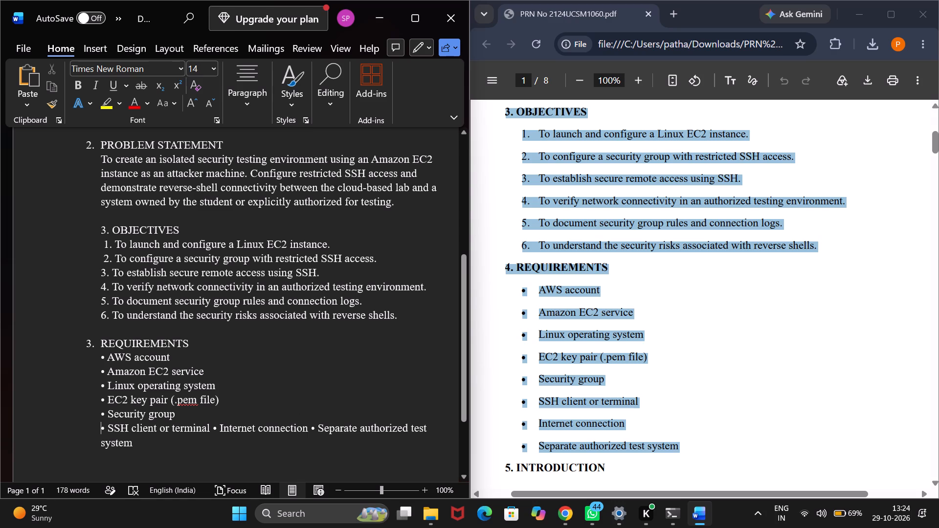
pyautogui.click(215, 428)
pyautogui.press('Left')
pyautogui.press('Return')
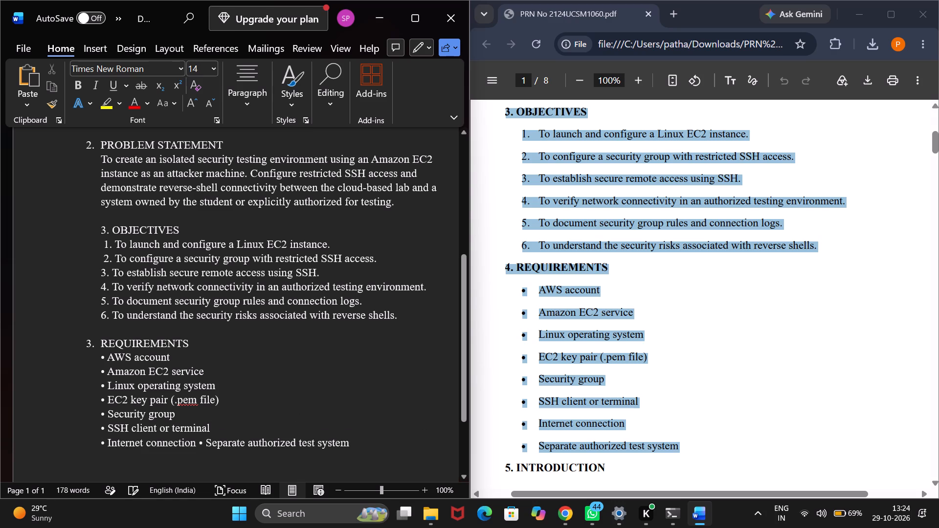
pyautogui.click(201, 444)
pyautogui.press('Return')
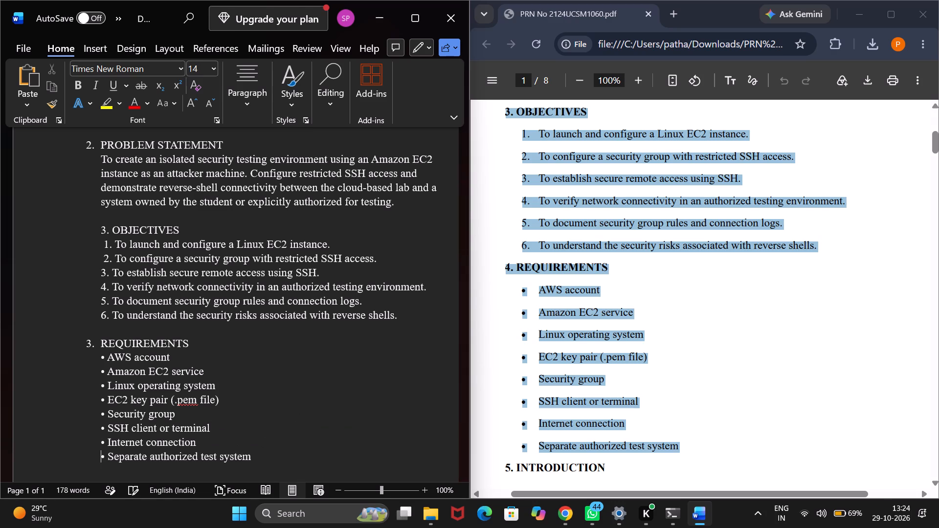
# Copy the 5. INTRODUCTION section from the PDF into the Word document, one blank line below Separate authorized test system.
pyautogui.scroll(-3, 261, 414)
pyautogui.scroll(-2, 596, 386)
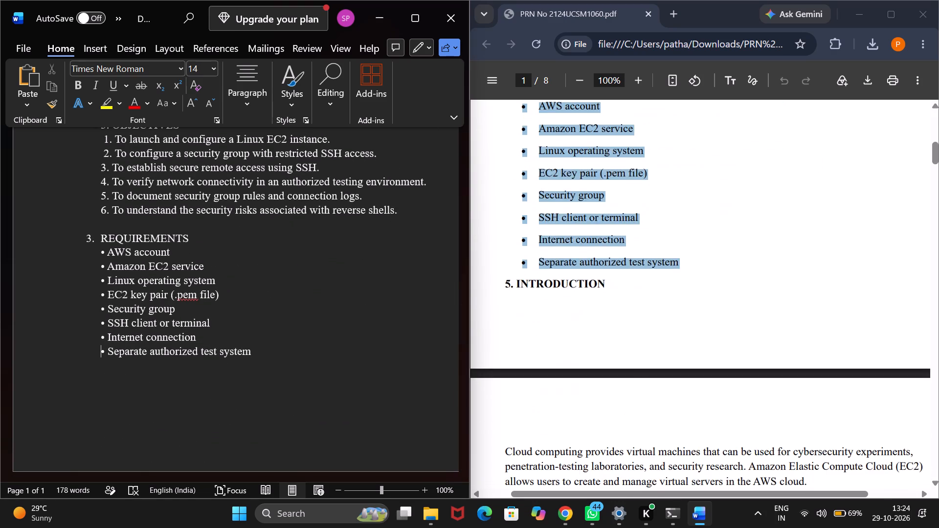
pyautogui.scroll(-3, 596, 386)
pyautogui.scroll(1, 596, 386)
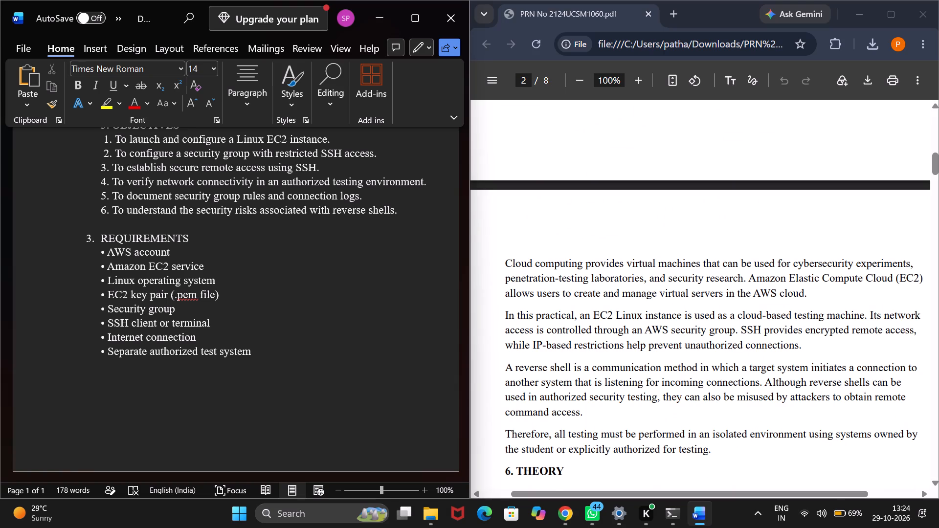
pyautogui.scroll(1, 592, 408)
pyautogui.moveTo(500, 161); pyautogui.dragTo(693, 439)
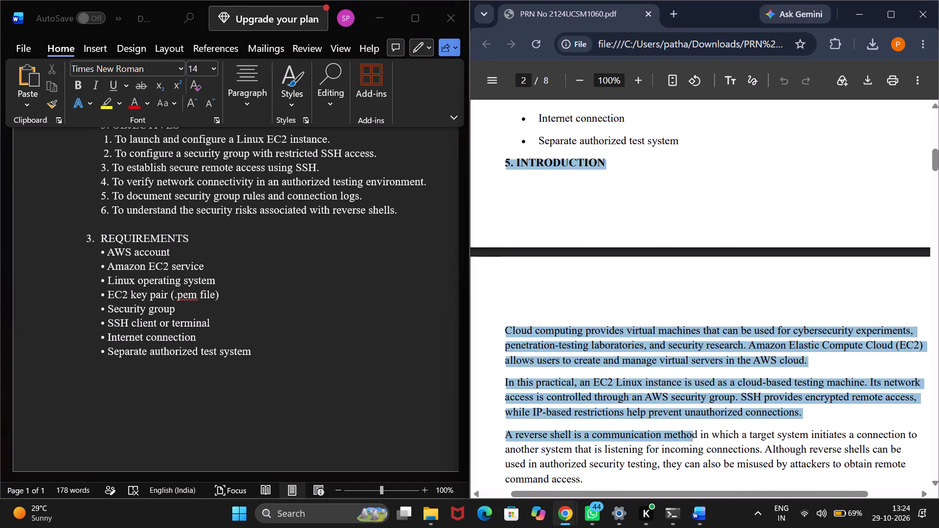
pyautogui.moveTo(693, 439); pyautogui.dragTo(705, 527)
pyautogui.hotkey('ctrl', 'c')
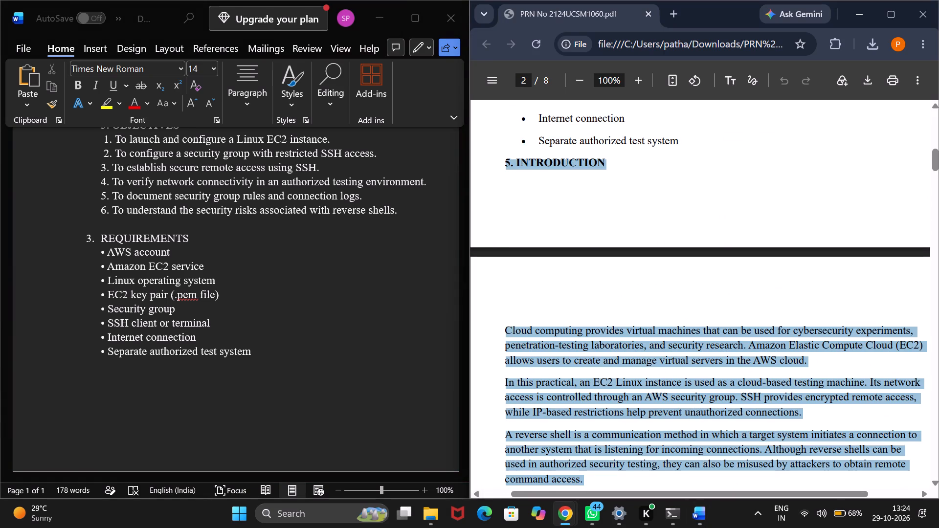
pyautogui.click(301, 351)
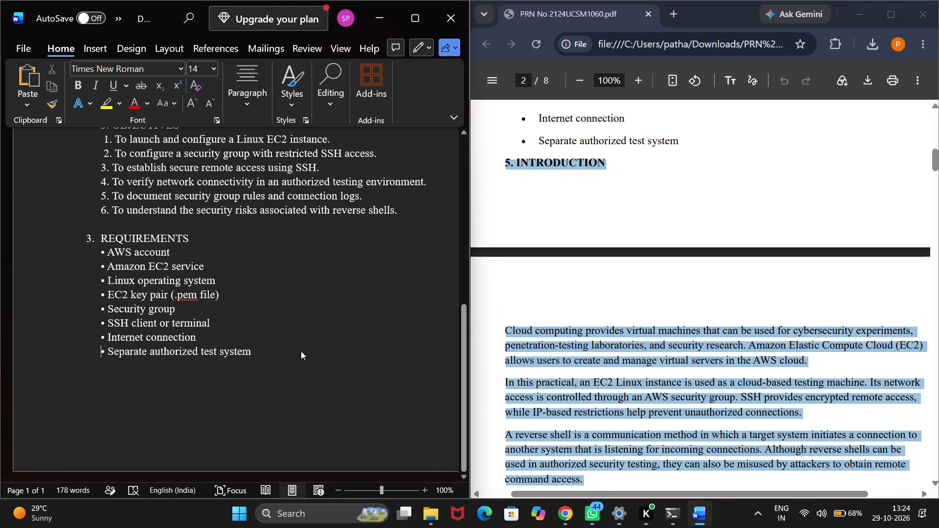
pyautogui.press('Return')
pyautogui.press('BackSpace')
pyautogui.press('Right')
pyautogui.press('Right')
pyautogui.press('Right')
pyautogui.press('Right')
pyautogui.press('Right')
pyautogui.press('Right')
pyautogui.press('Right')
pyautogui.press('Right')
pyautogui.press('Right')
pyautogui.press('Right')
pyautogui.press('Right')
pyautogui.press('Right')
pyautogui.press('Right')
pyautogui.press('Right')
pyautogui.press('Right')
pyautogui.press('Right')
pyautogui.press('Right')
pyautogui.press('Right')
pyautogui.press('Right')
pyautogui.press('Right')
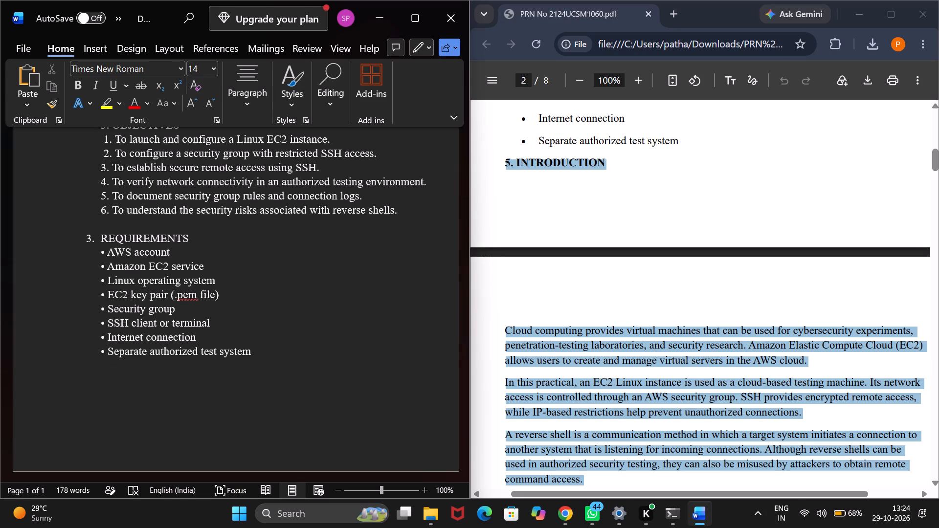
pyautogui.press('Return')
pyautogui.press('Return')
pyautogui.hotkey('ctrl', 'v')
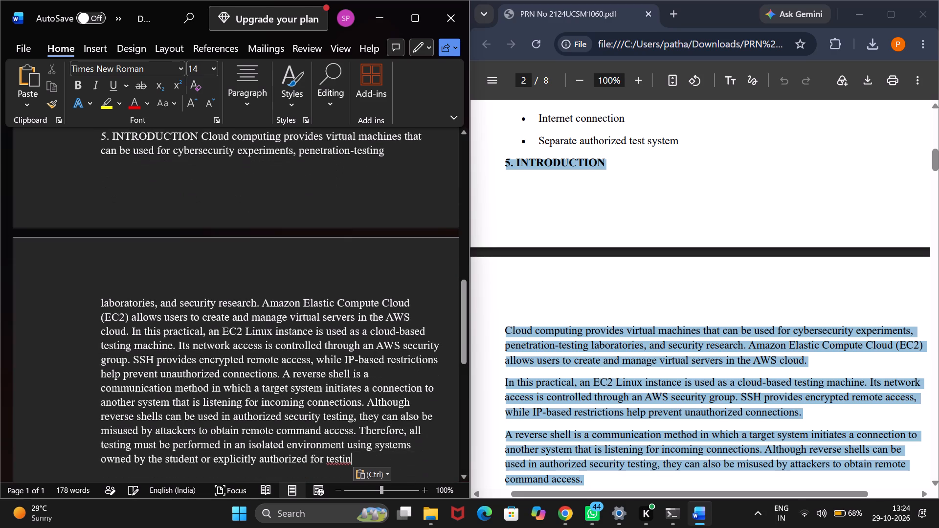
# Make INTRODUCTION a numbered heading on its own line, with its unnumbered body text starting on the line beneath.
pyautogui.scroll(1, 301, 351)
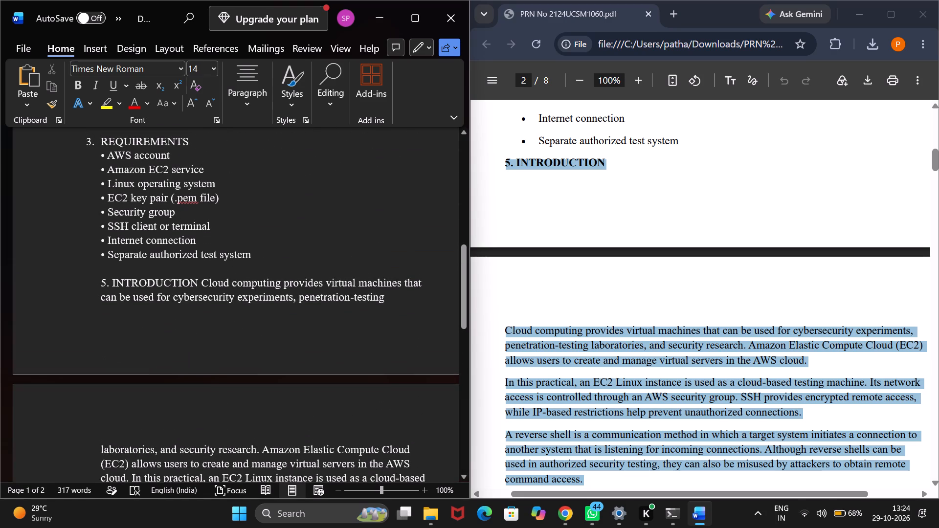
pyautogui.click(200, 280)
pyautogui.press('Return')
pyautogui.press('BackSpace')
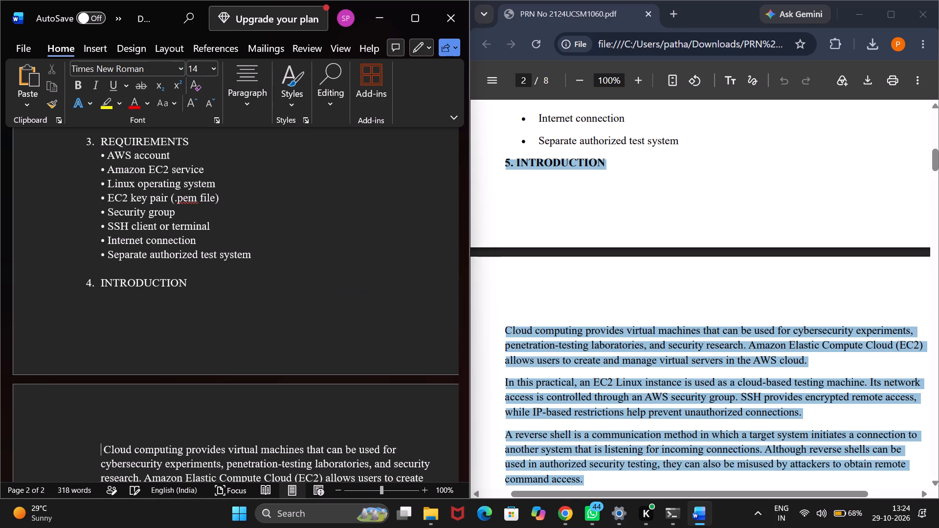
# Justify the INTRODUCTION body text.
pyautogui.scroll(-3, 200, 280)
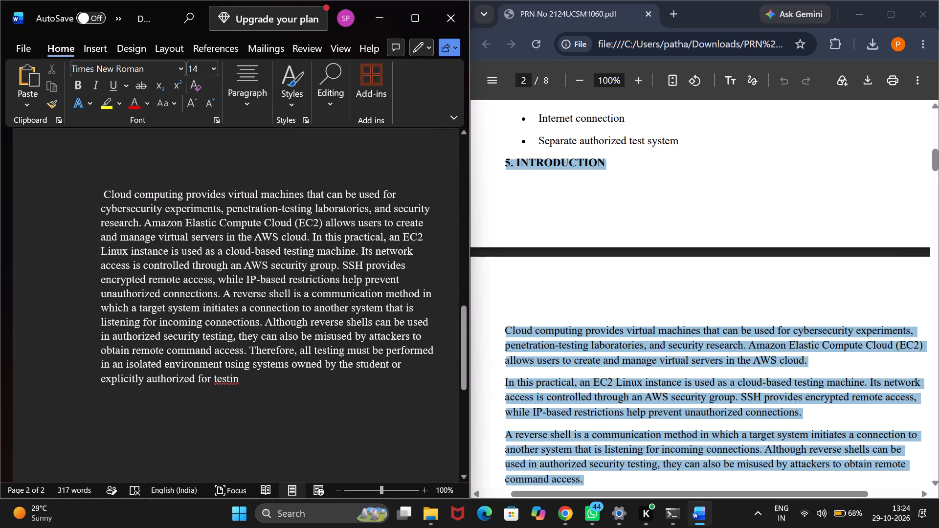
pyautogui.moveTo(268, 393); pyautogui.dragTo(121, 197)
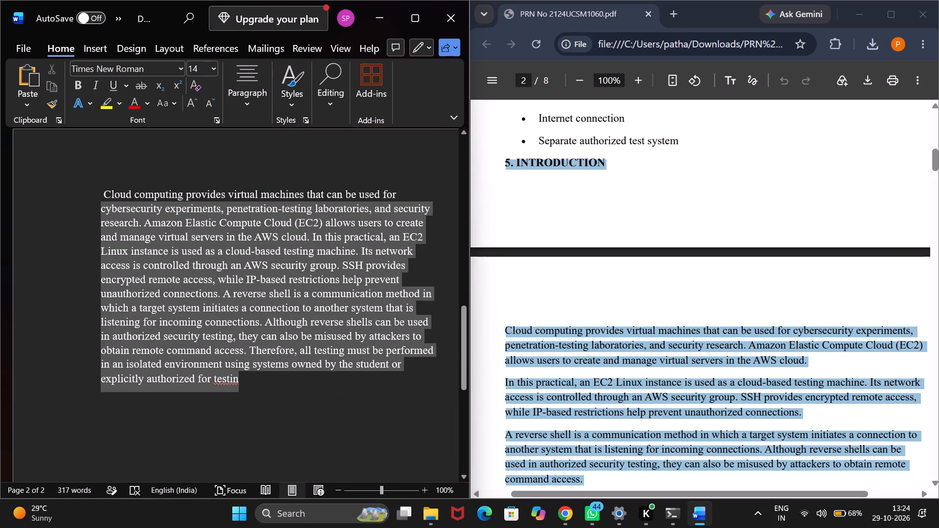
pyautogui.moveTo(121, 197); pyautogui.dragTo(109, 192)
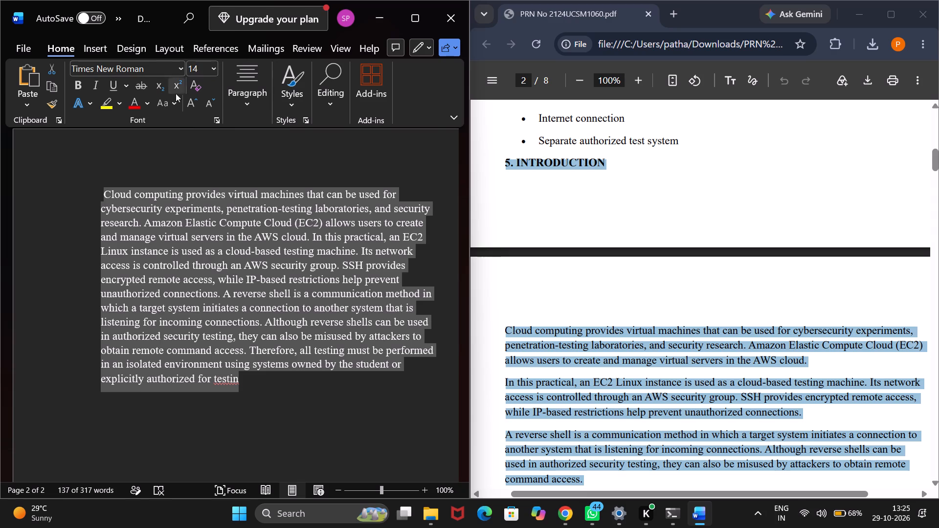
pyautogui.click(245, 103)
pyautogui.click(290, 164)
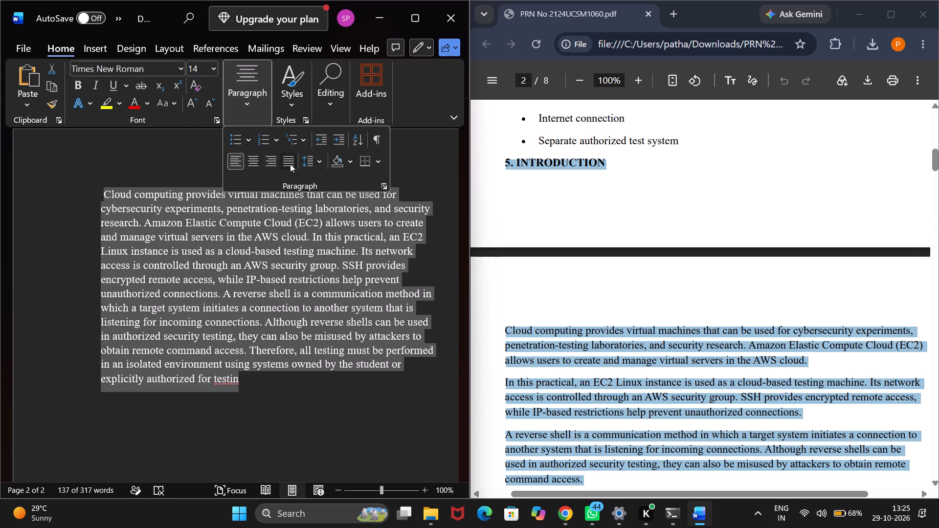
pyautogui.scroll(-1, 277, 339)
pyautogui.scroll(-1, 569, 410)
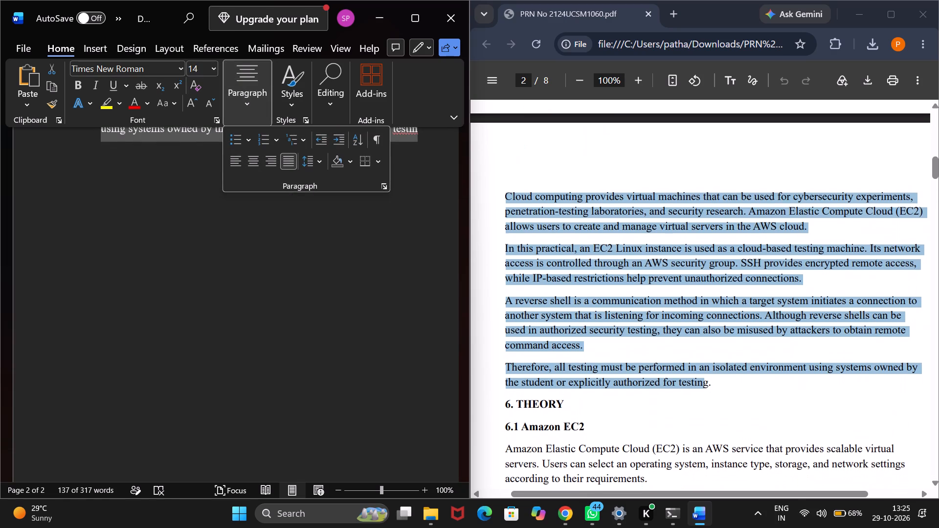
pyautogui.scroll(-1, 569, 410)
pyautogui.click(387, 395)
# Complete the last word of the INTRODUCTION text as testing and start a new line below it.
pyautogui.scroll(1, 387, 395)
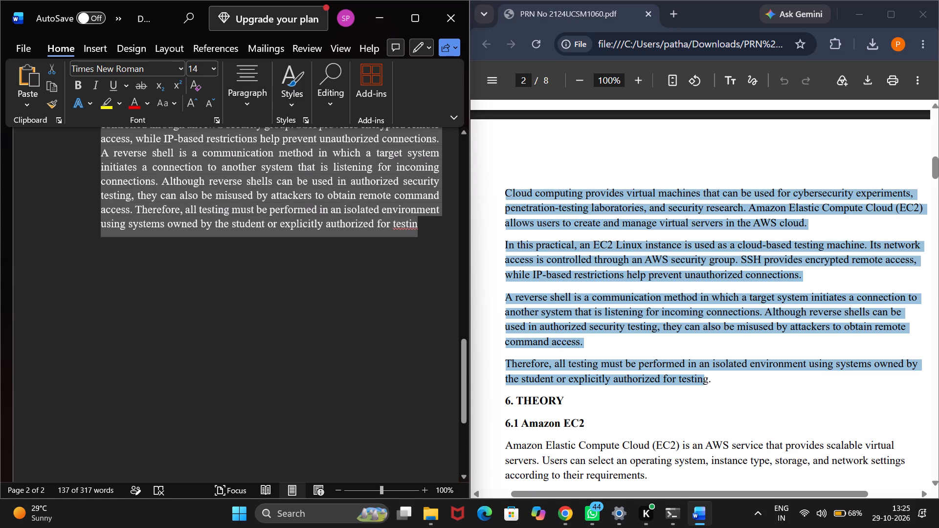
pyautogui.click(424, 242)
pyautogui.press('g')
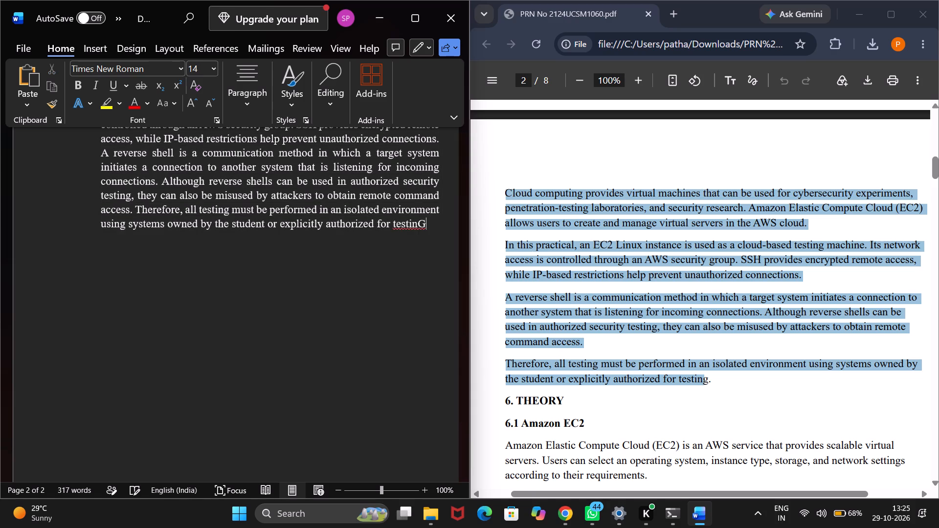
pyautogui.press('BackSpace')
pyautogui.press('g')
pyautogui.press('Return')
# Look through the PDF's remaining sections, from THEORY to the screenshots of the procedure steps.
pyautogui.scroll(-2, 718, 257)
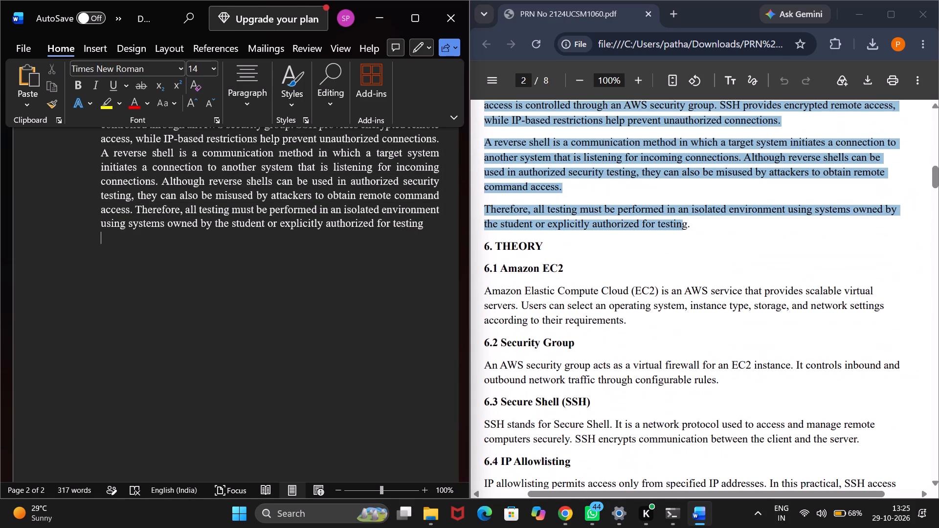
pyautogui.scroll(-8, 691, 341)
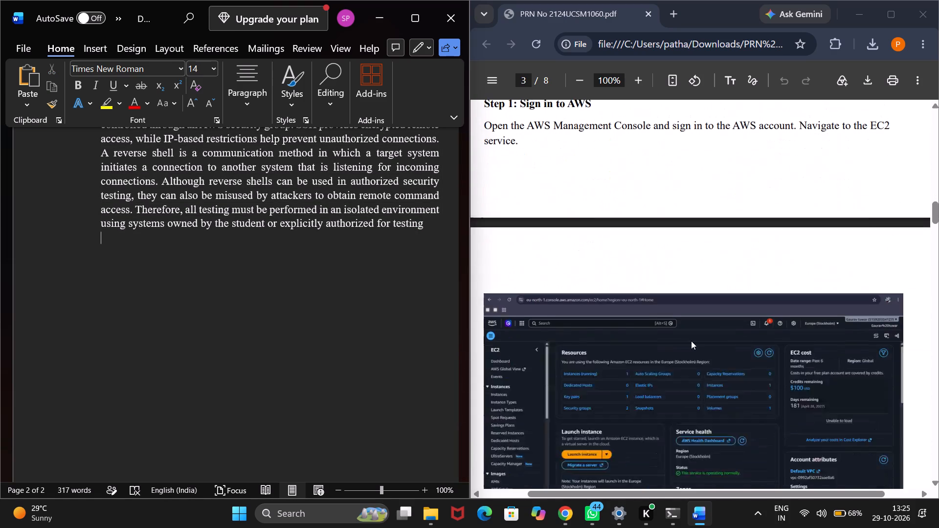
pyautogui.scroll(-1, 691, 341)
pyautogui.scroll(1, 691, 341)
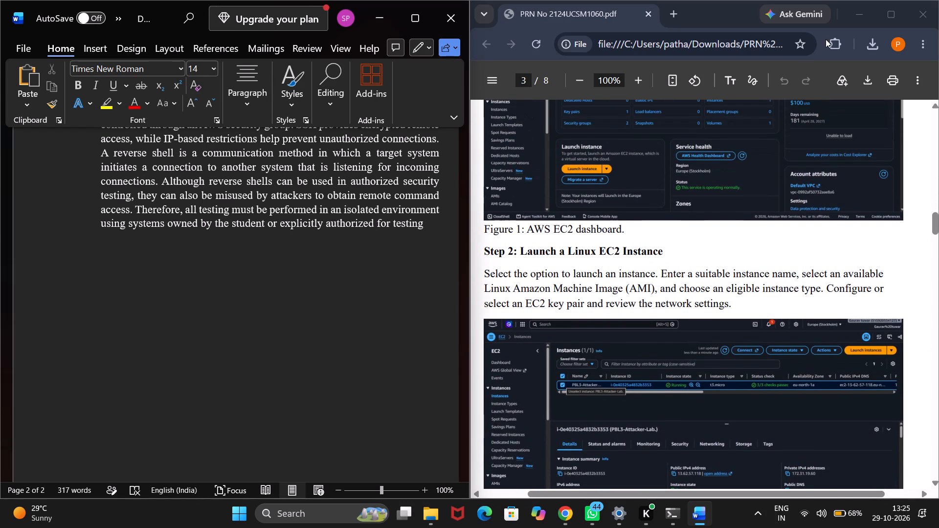
# Minimise the PDF and Word windows to reach the Downloads folder in File Explorer.
pyautogui.click(858, 6)
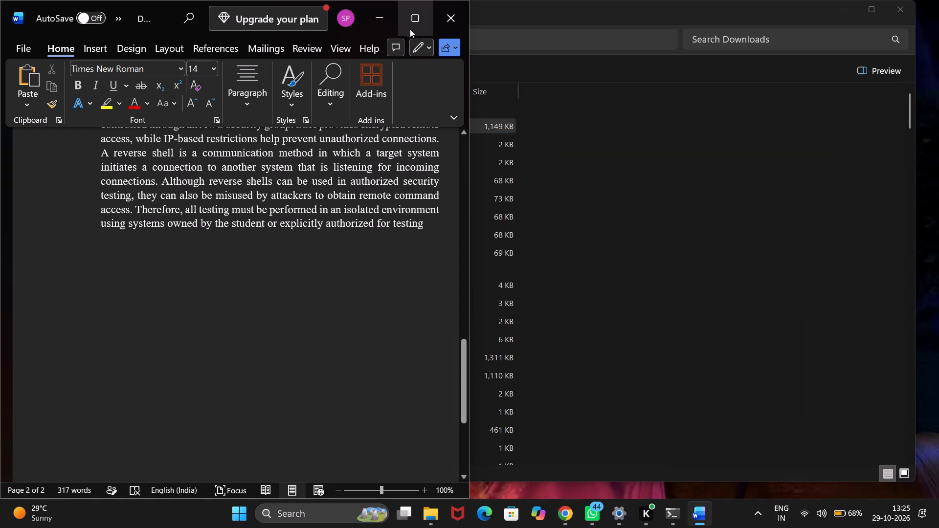
pyautogui.click(384, 19)
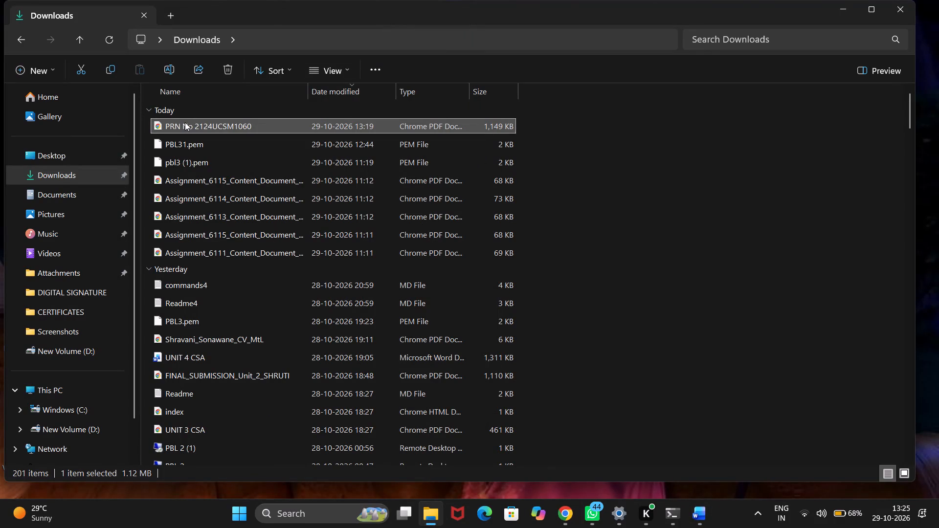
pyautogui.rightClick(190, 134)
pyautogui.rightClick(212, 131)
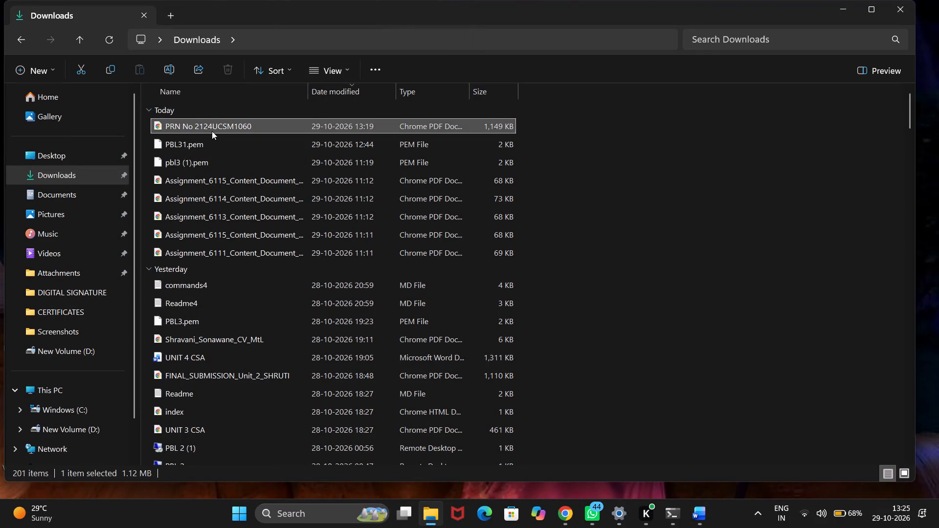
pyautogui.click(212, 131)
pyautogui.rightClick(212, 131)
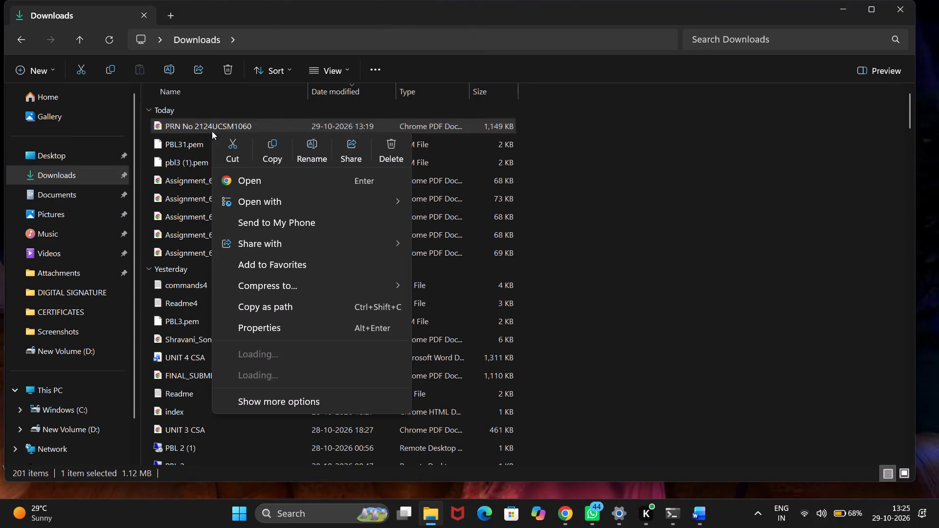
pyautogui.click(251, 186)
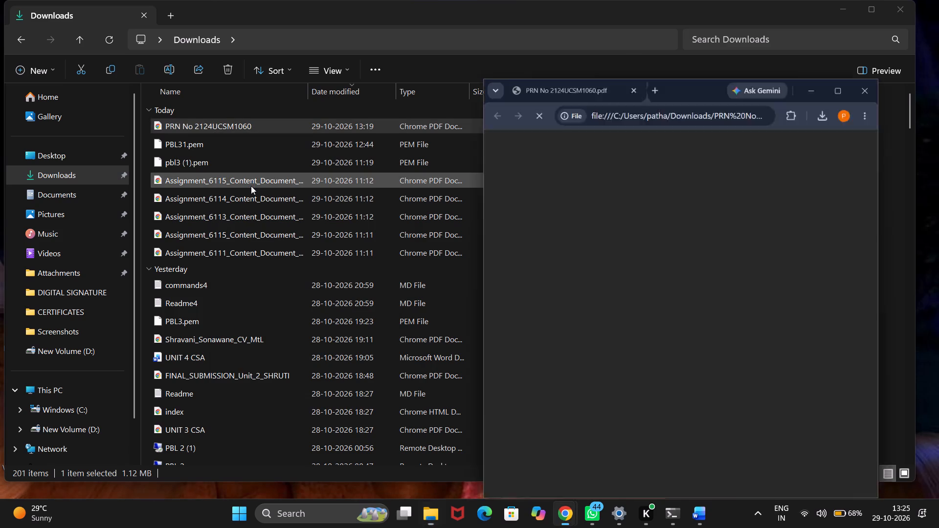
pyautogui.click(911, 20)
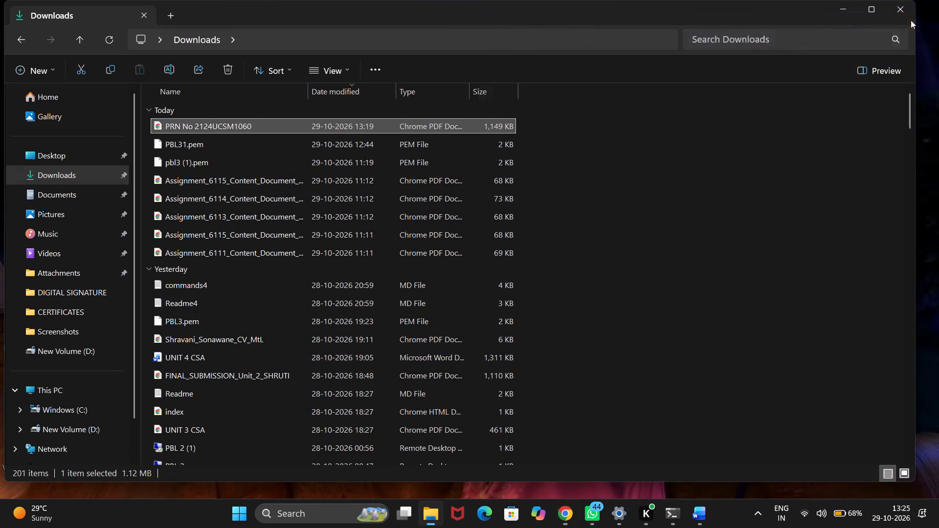
# Open the PRN No report PDF from the Downloads folder with Word, converting it to an editable document.
pyautogui.click(369, 128)
pyautogui.rightClick(369, 128)
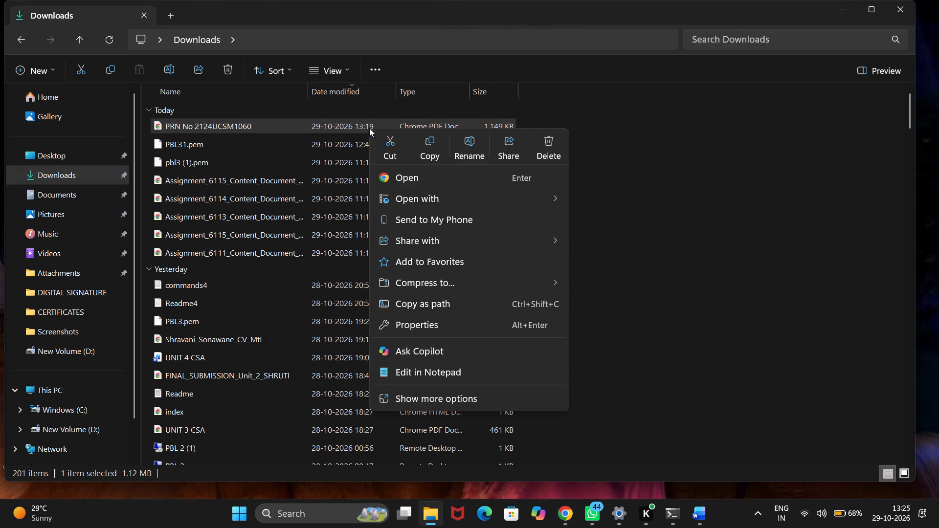
pyautogui.click(414, 196)
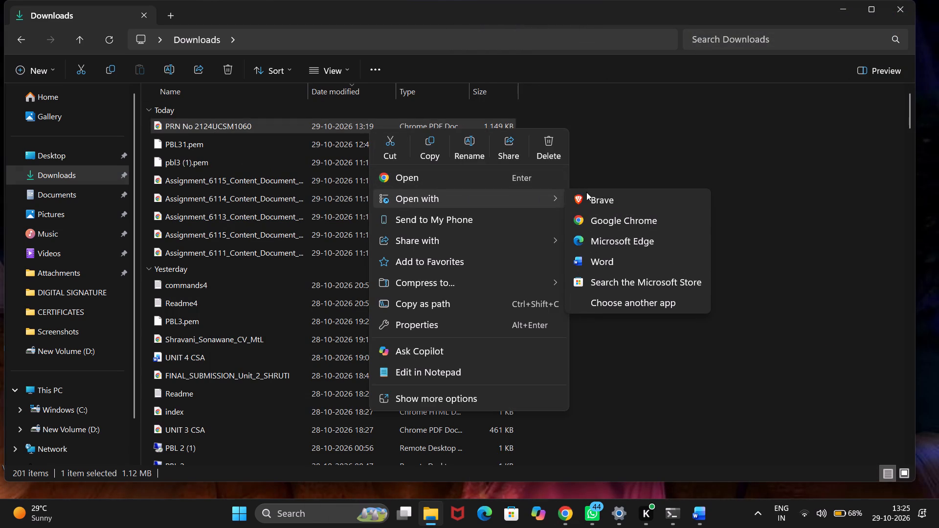
pyautogui.click(610, 257)
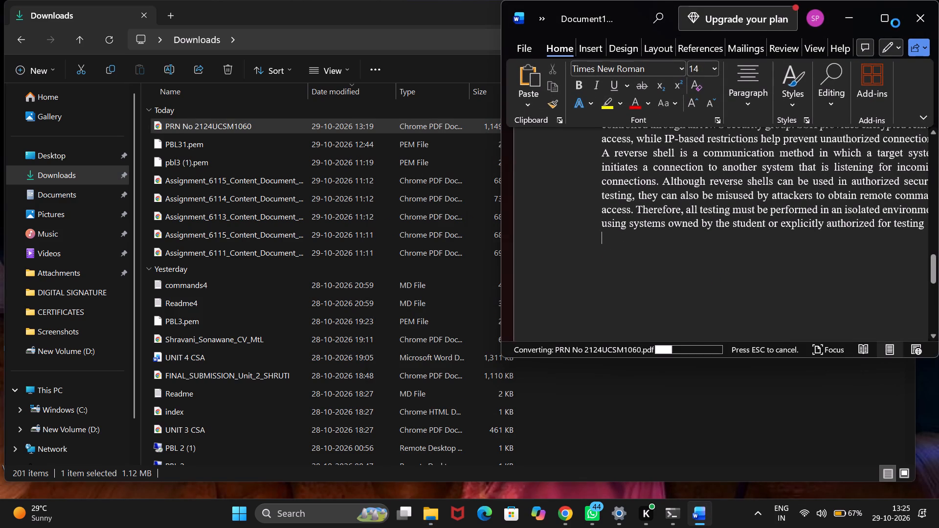
# Close the manually rebuilt report document without saving its changes.
pyautogui.click(887, 22)
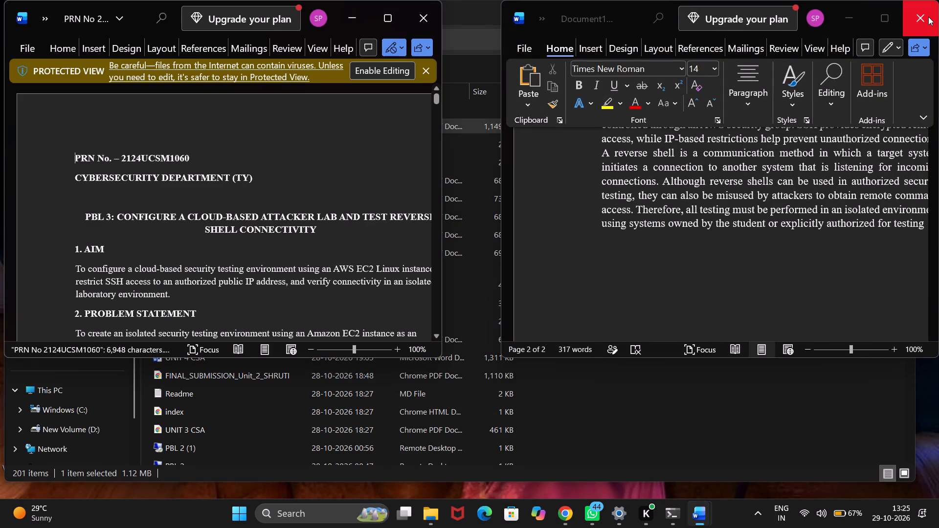
pyautogui.click(928, 17)
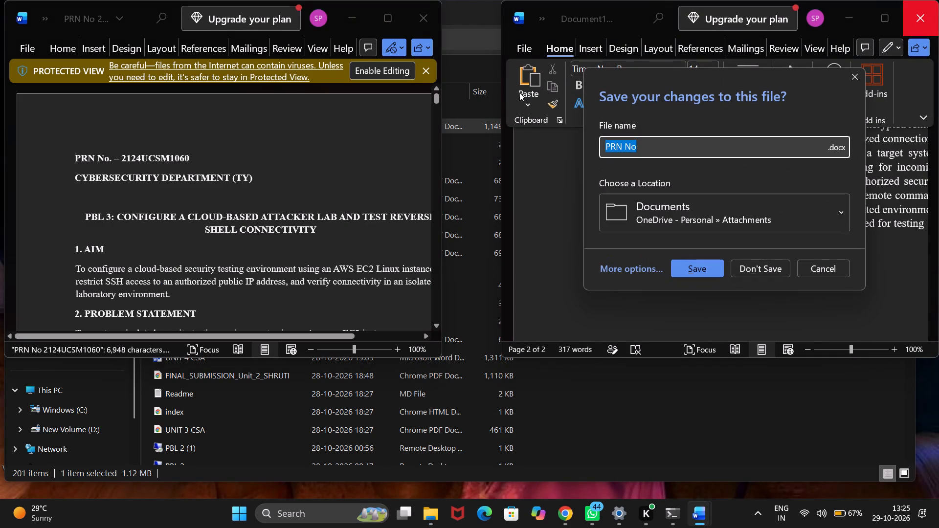
pyautogui.click(761, 265)
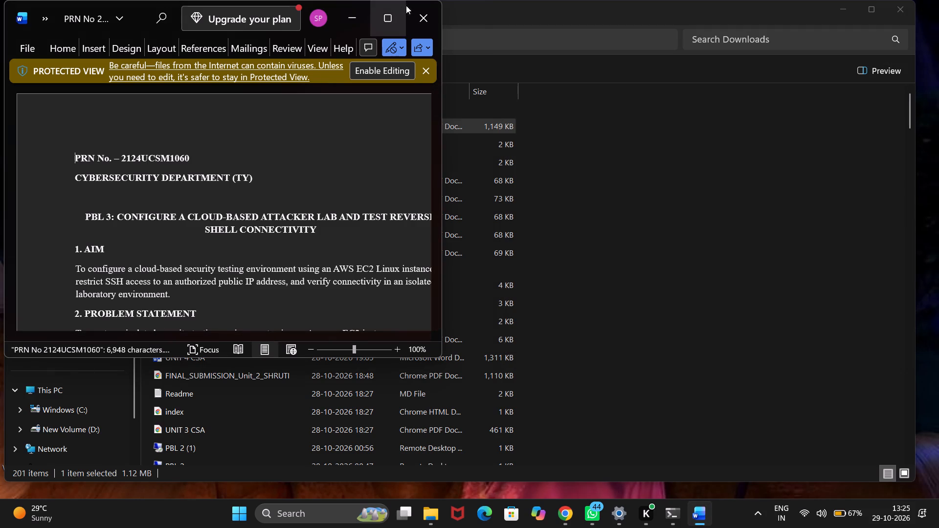
# Maximise the converted report document and enable editing in it.
pyautogui.click(395, 13)
pyautogui.click(587, 63)
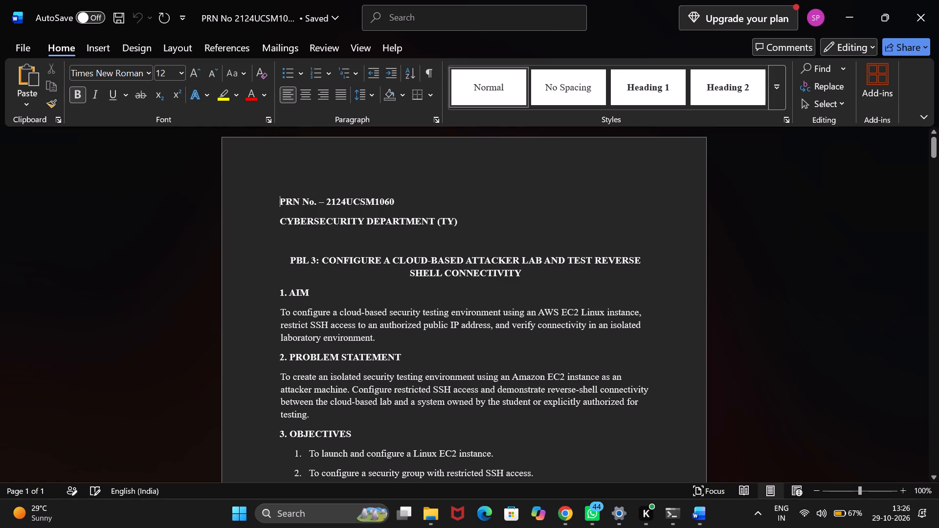
# Change the PRN No. on the first line of the report to the new PRN, correcting its letter and last two digits.
pyautogui.click(392, 198)
pyautogui.press('BackSpace')
pyautogui.press('BackSpace')
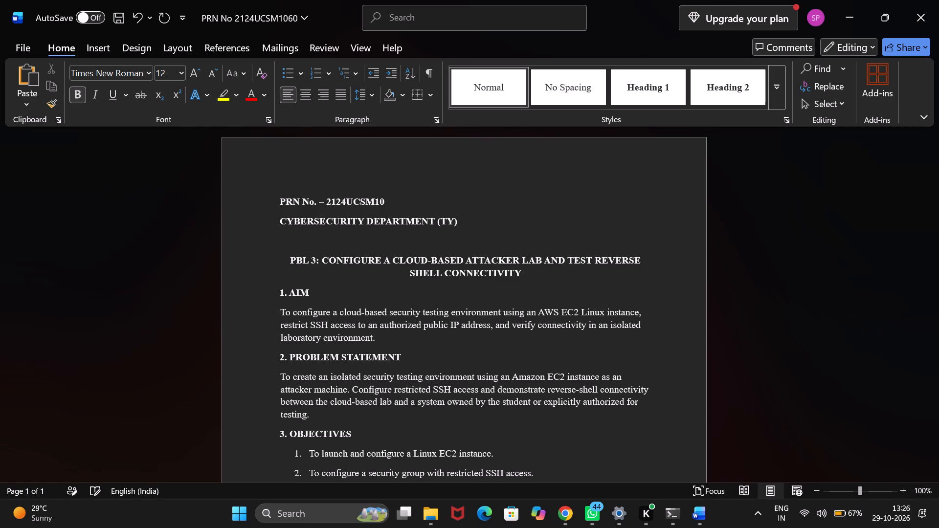
pyautogui.write('13')
pyautogui.press('Left')
pyautogui.press('Left')
pyautogui.press('Left')
pyautogui.press('Left')
pyautogui.press('BackSpace')
pyautogui.press('f')
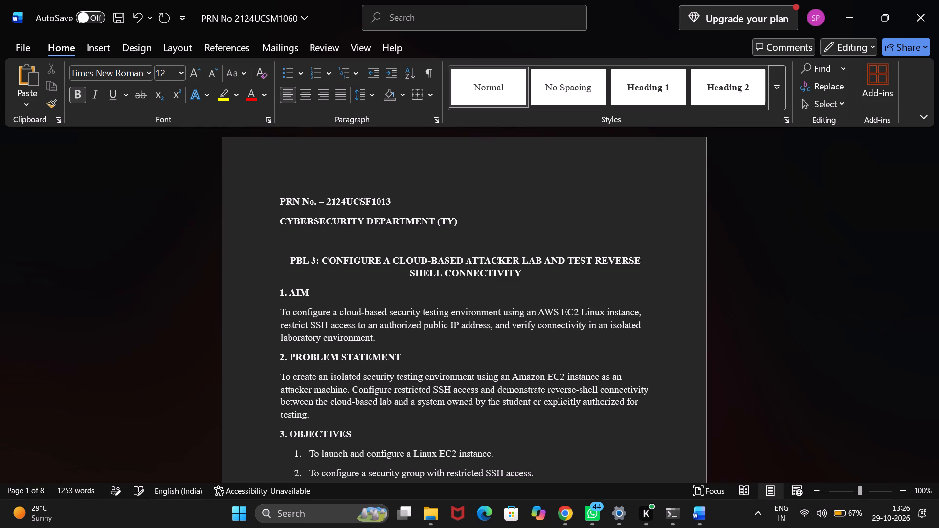
# Select the AWS EC2 dashboard screenshot above the Figure 1 caption, under Step 1: Sign in to AWS.
pyautogui.scroll(-6, 397, 317)
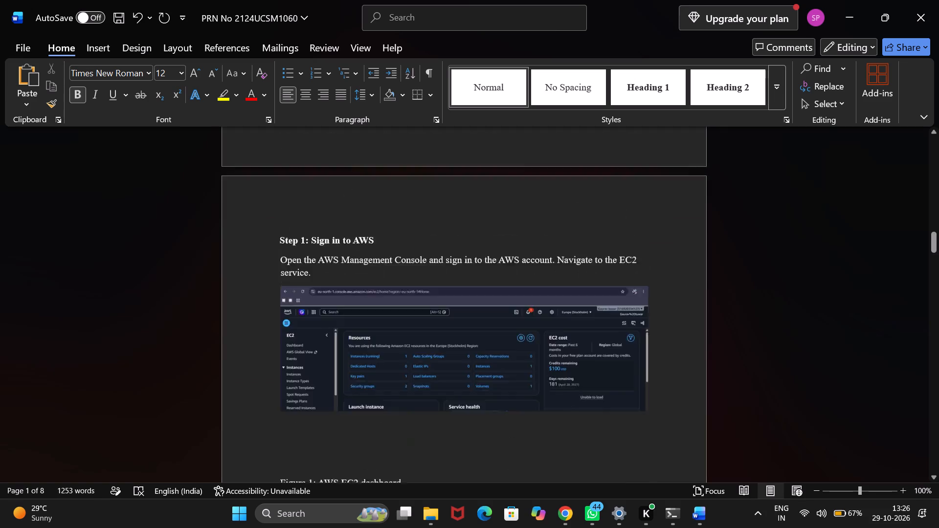
pyautogui.scroll(1, 397, 317)
pyautogui.click(397, 317)
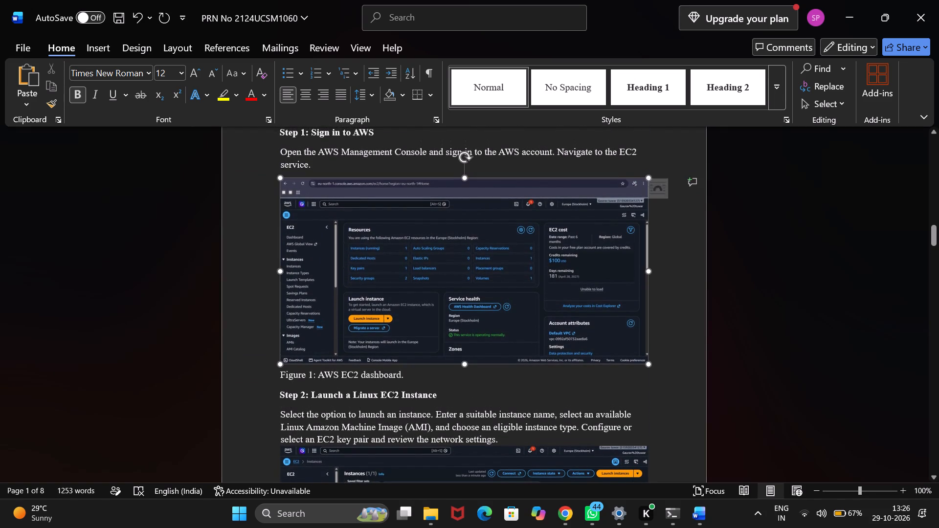
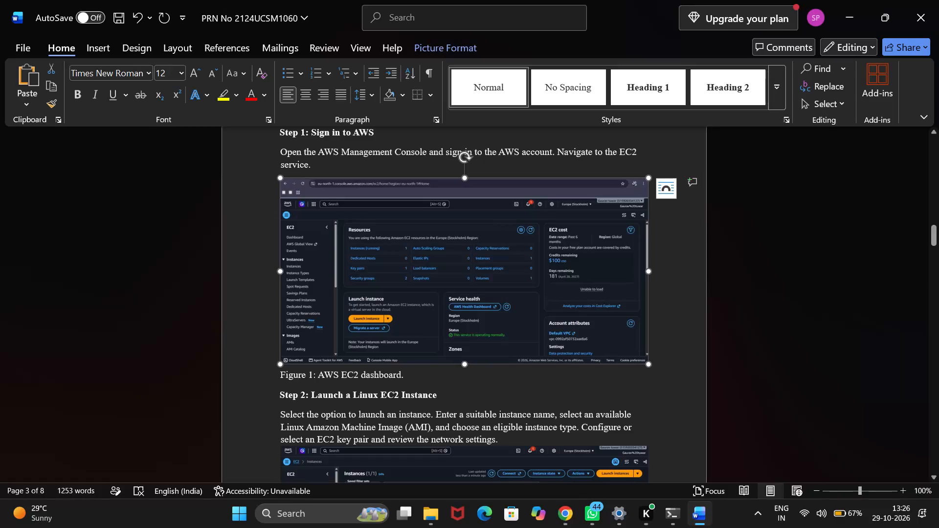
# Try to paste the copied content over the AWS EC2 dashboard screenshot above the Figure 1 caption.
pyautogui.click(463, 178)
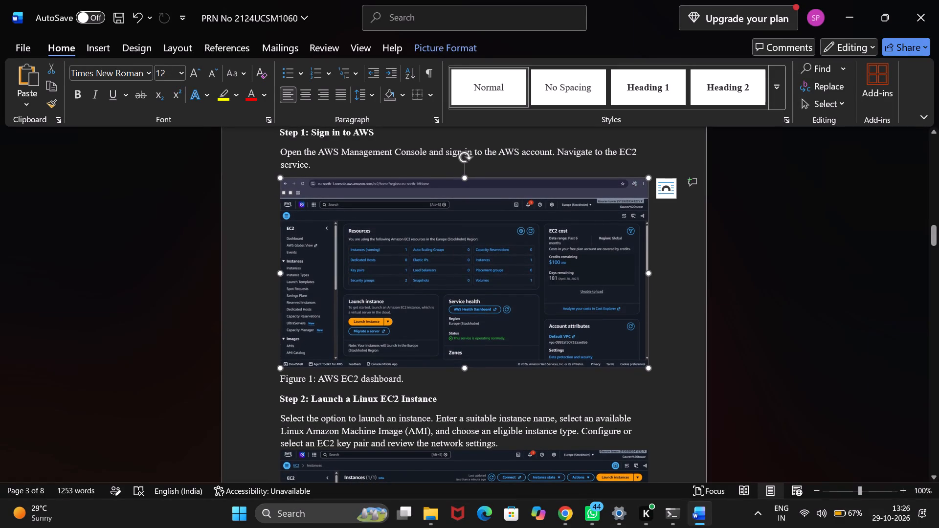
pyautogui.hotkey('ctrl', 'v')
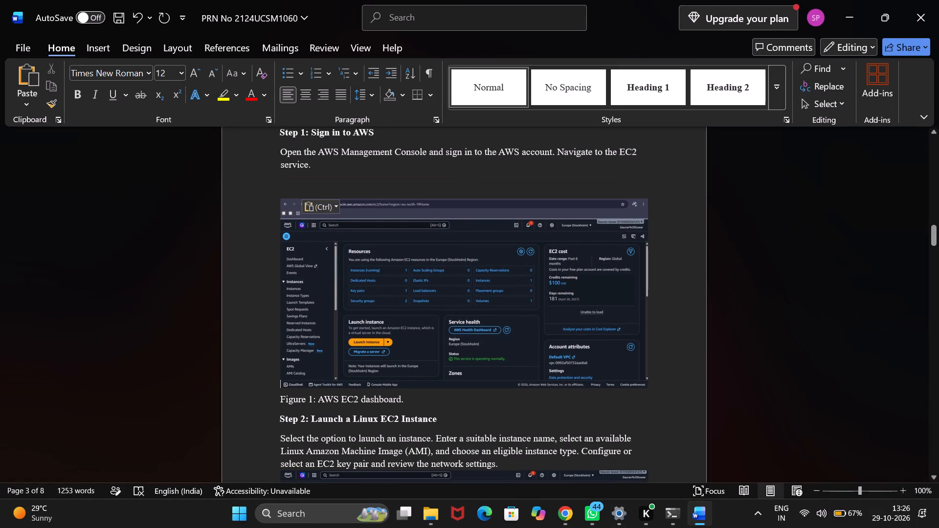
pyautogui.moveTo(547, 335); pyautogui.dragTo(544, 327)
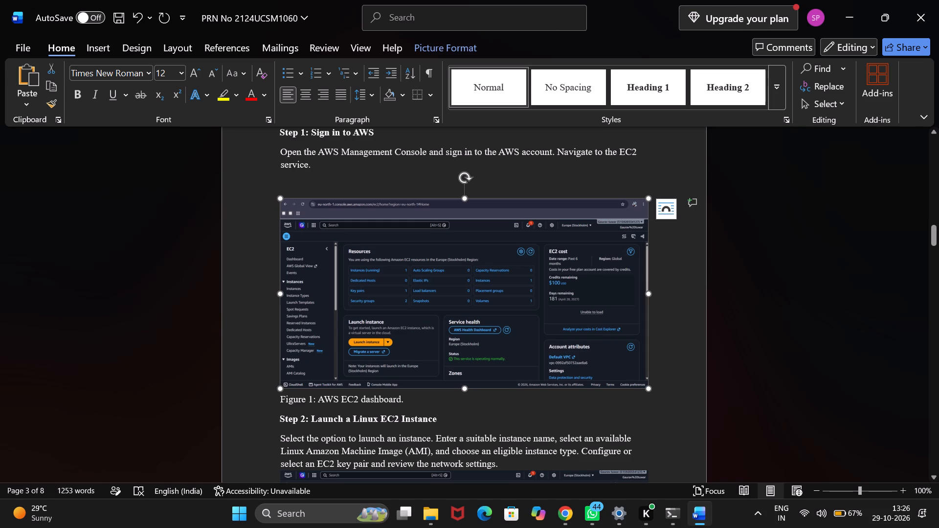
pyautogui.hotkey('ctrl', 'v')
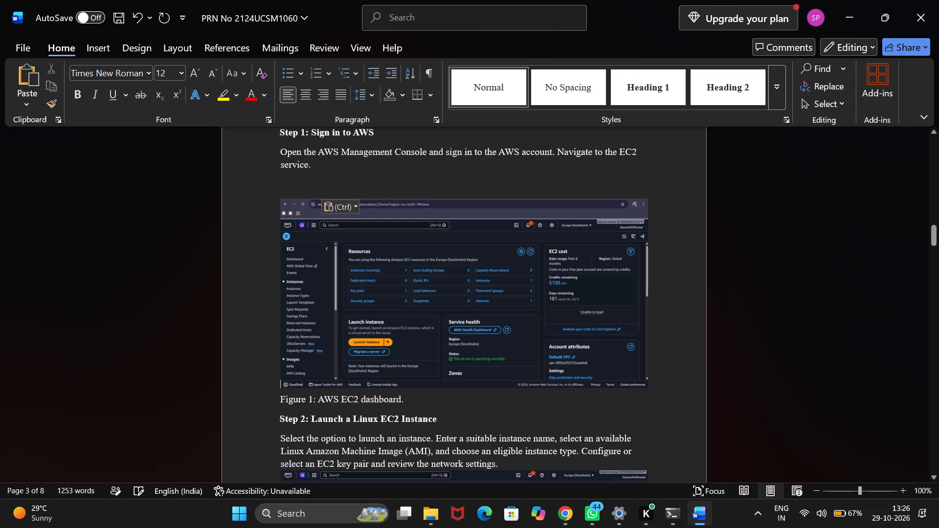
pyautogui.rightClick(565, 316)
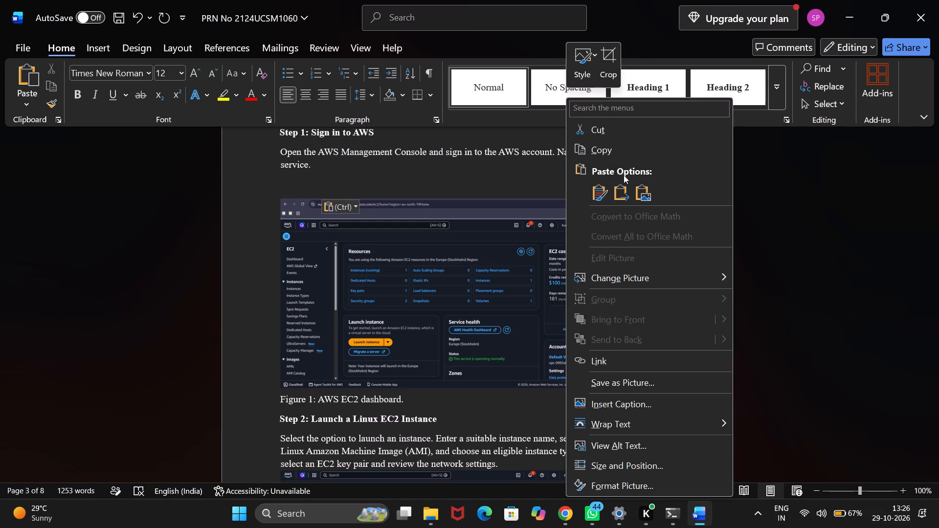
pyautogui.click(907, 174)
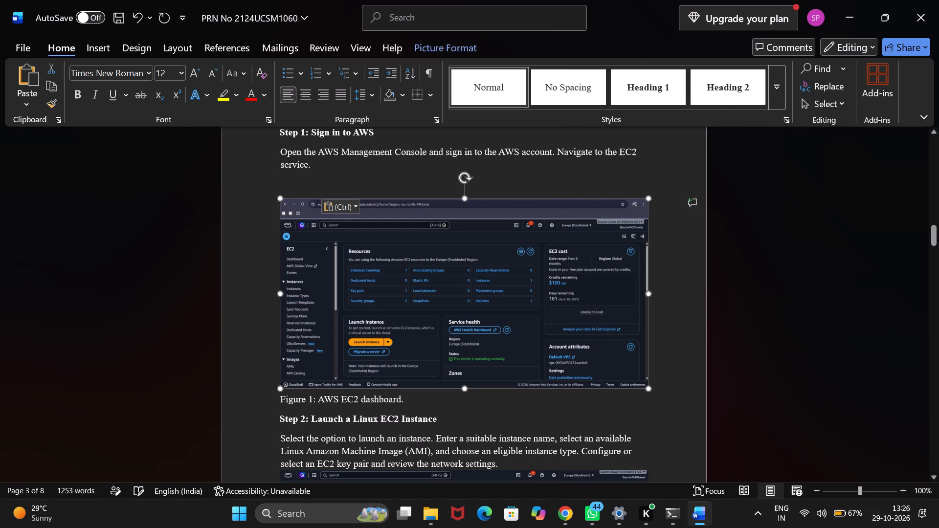
# Delete the AWS EC2 dashboard screenshot above the Figure 1 caption and paste the copied content in its place.
pyautogui.press('Delete')
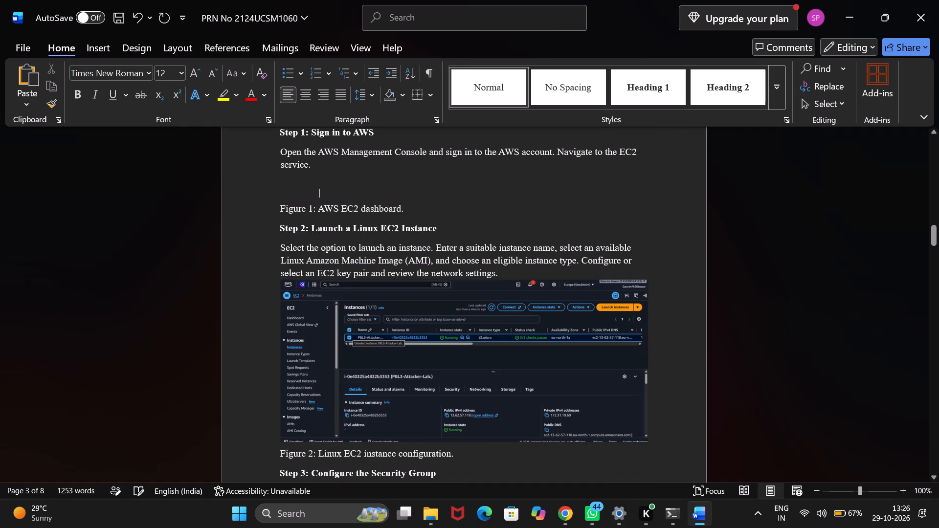
pyautogui.hotkey('ctrl', 'v')
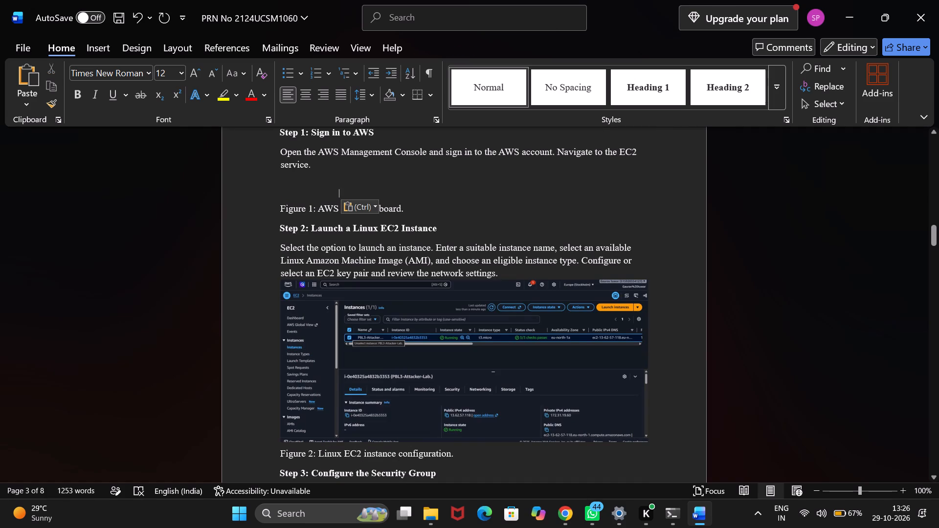
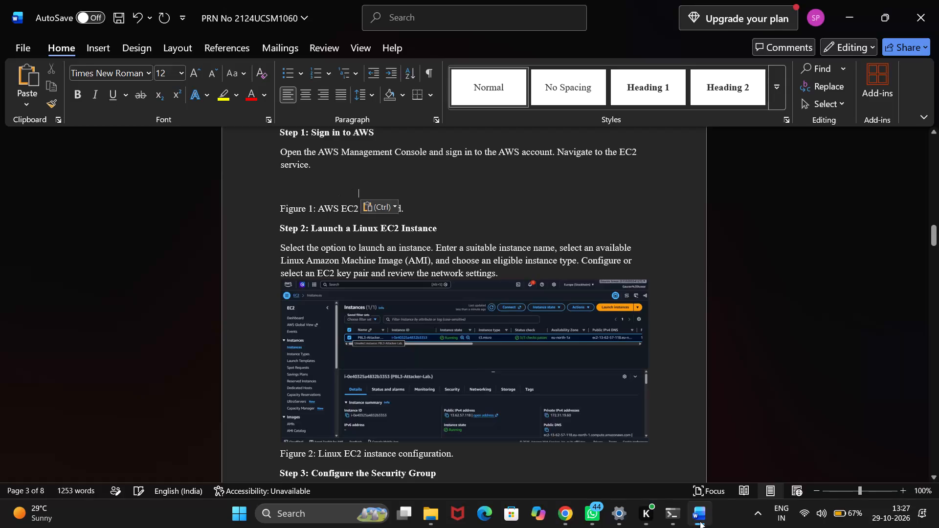
# Clear the spacing around the empty pasted frame above the Figure 1 caption and set its text wrapping to Square.
pyautogui.press('BackSpace')
pyautogui.press('BackSpace')
pyautogui.press('BackSpace')
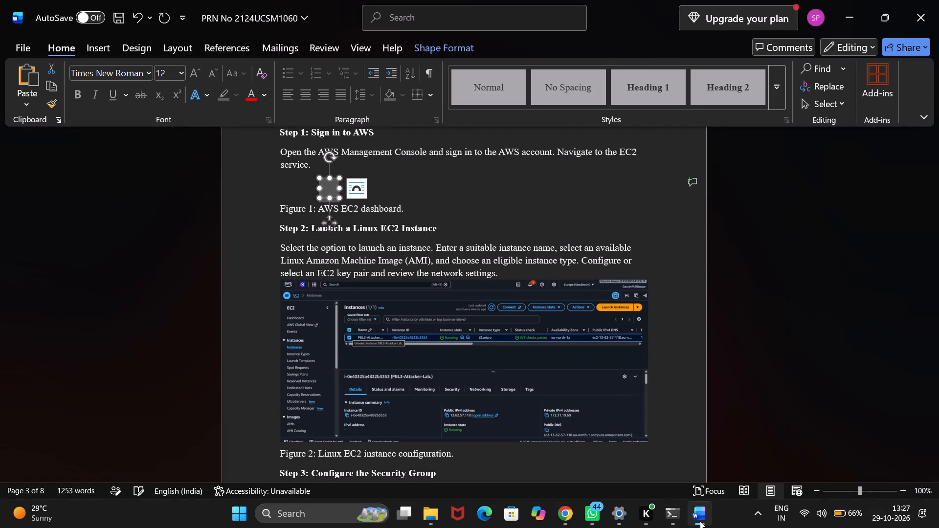
pyautogui.click(356, 192)
pyautogui.click(404, 282)
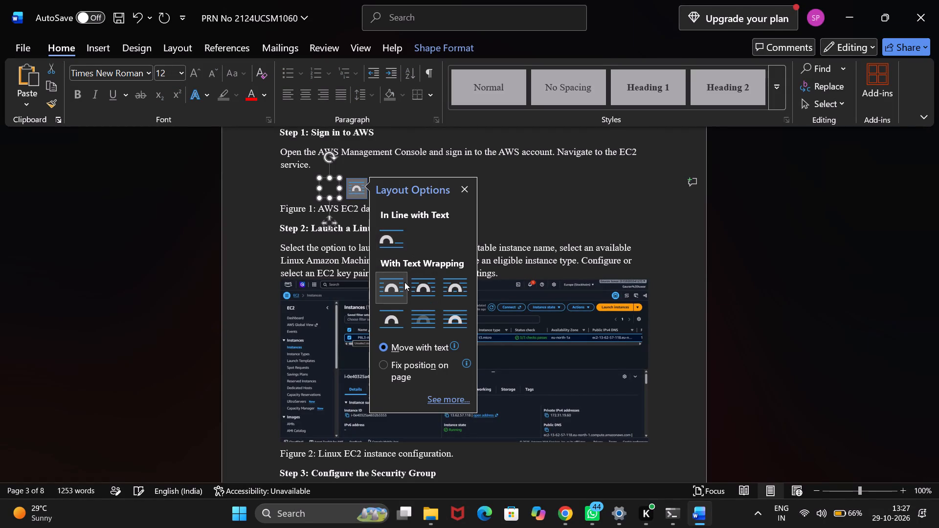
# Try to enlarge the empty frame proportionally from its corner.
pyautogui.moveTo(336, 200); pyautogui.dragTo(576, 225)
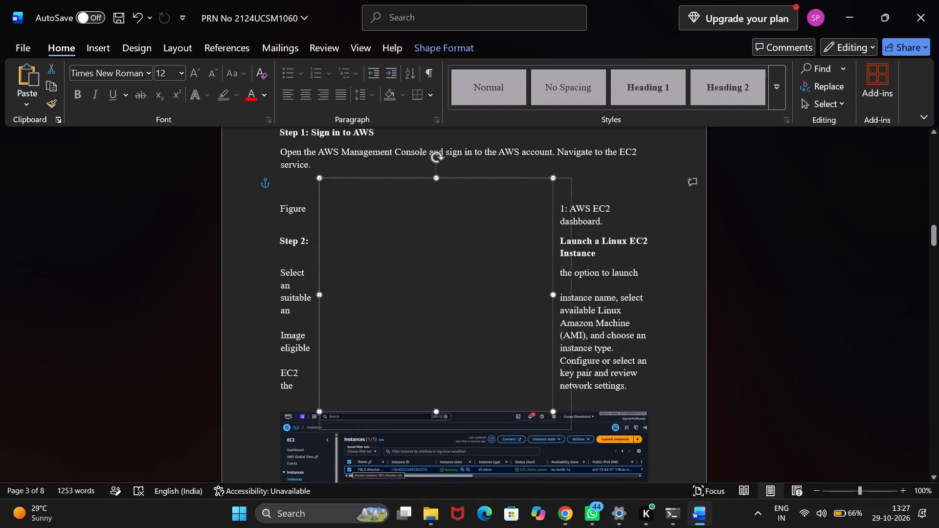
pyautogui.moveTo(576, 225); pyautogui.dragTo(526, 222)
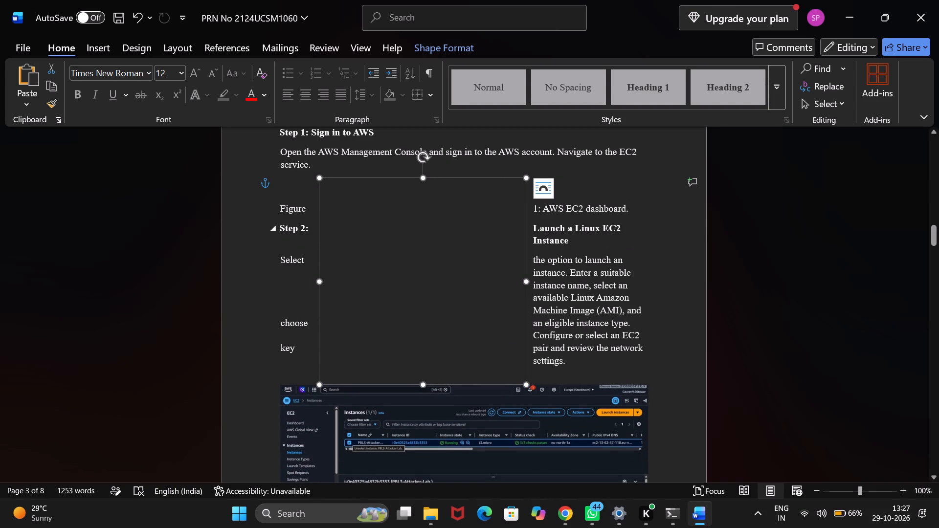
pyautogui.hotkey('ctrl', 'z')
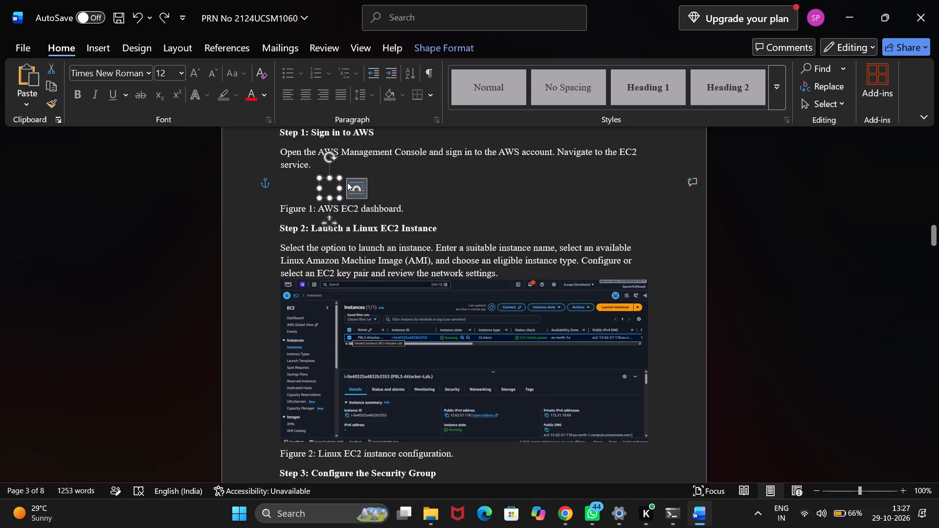
# Stretch the empty frame to the full text width and extend it downward to make room for a screenshot above the Figure 1 caption.
pyautogui.moveTo(340, 185); pyautogui.dragTo(644, 183)
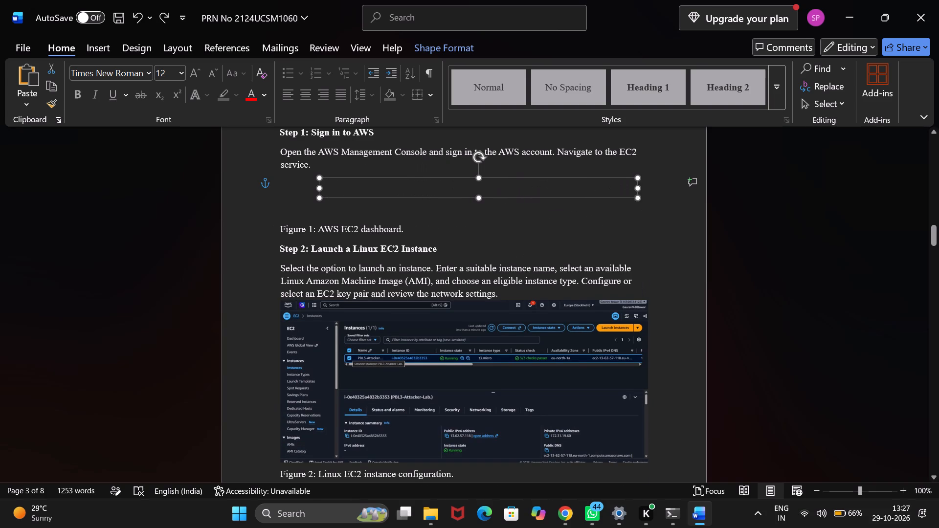
pyautogui.moveTo(644, 183); pyautogui.dragTo(652, 183)
pyautogui.moveTo(485, 200); pyautogui.dragTo(488, 242)
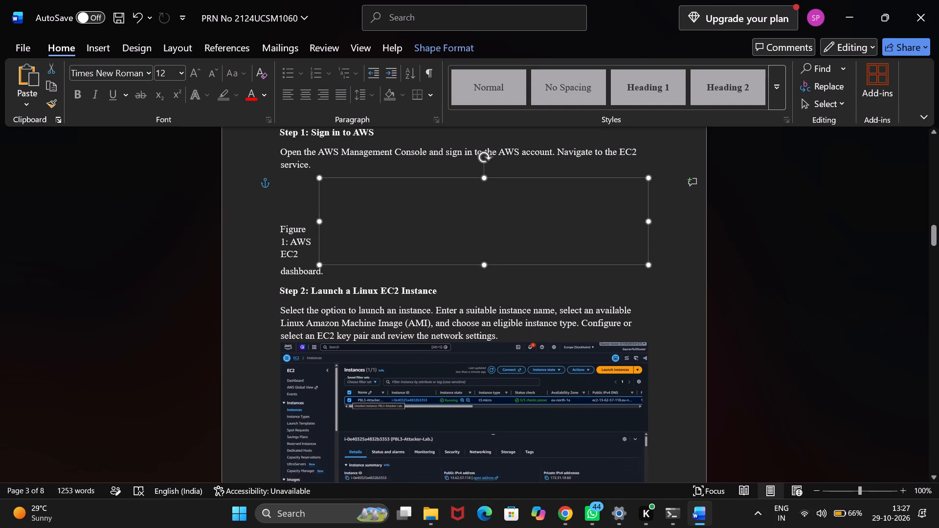
pyautogui.moveTo(488, 242); pyautogui.dragTo(488, 223)
pyautogui.moveTo(320, 201); pyautogui.dragTo(273, 202)
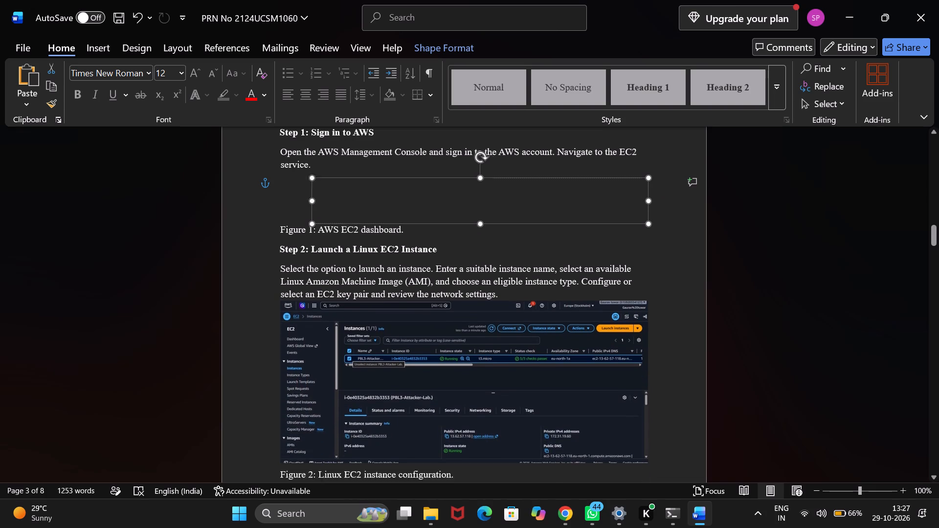
pyautogui.moveTo(273, 202); pyautogui.dragTo(281, 218)
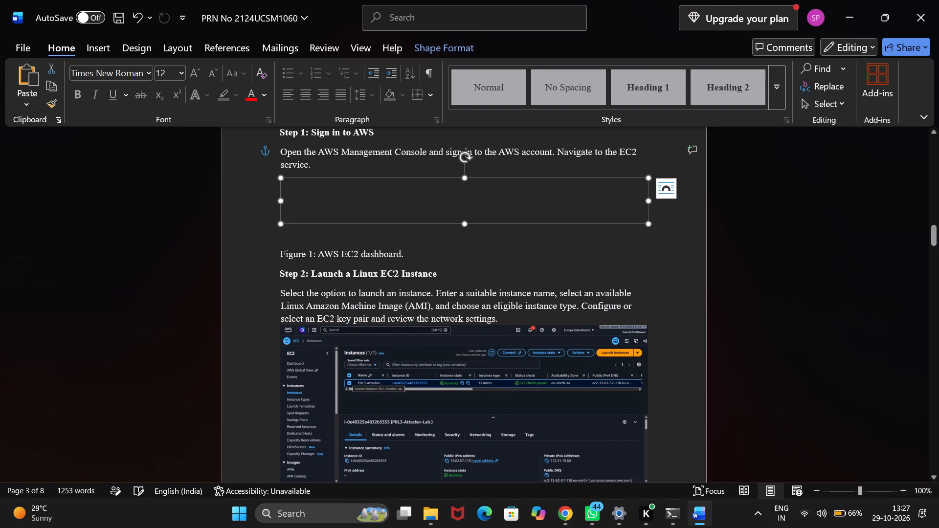
pyautogui.moveTo(463, 224); pyautogui.dragTo(467, 370)
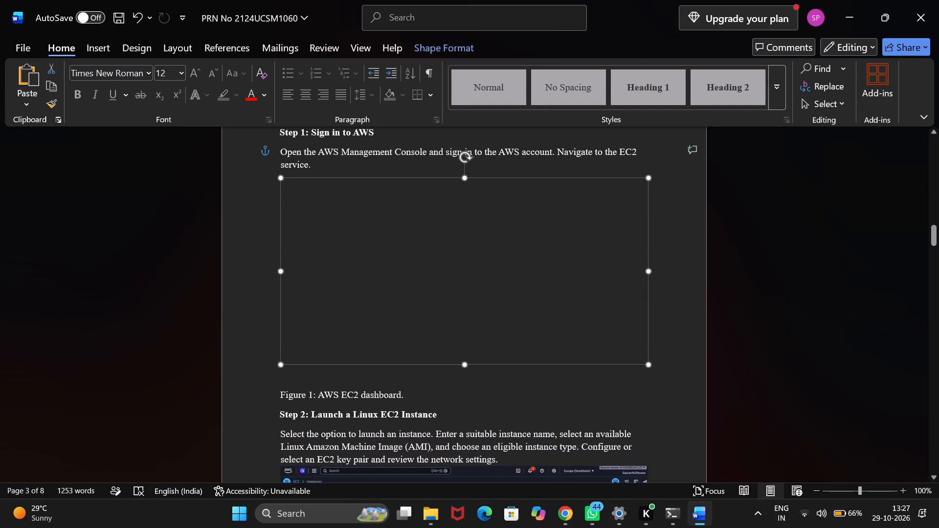
pyautogui.moveTo(467, 370); pyautogui.dragTo(470, 374)
pyautogui.click(809, 373)
pyautogui.click(410, 300)
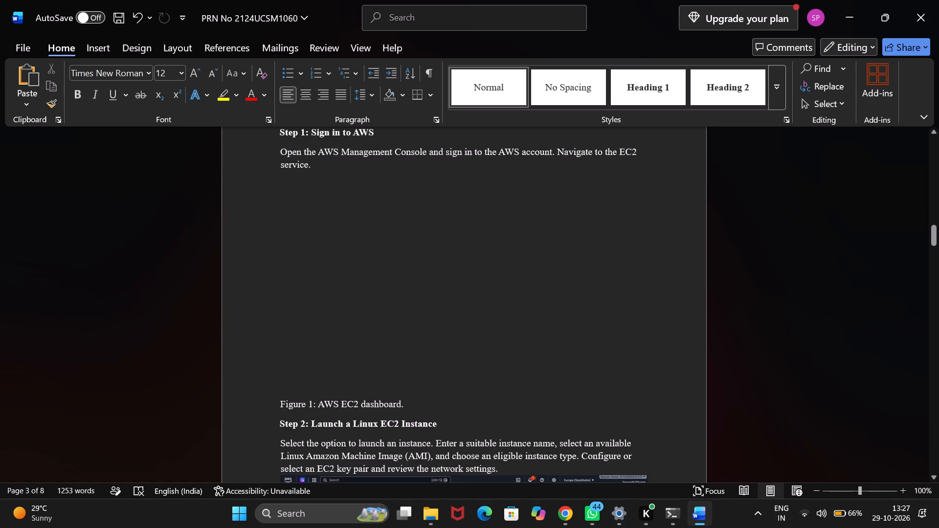
pyautogui.press('Down')
pyautogui.press('Up')
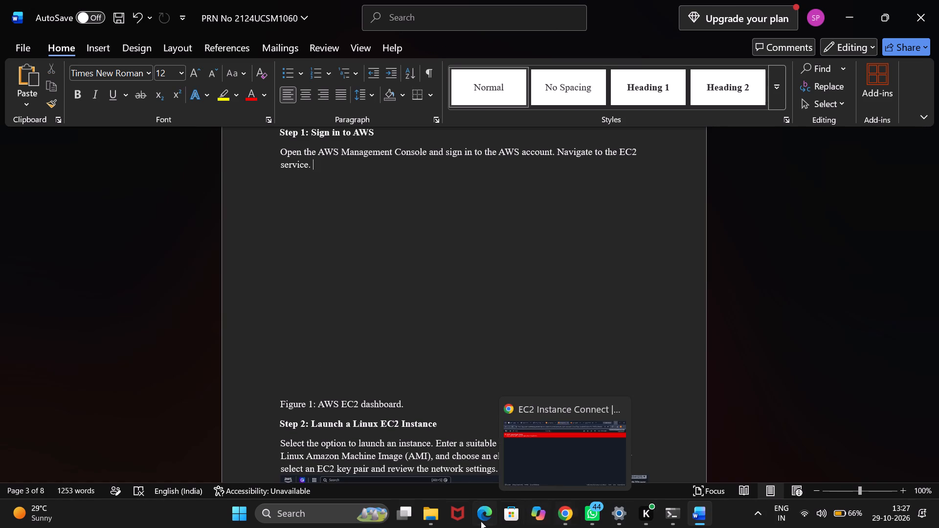
# Open "Screenshot 2026-10-29 112818.png", showing the successful EC2 instance launch, from the File Explorer Gallery and copy the image.
pyautogui.click(428, 516)
pyautogui.click(99, 119)
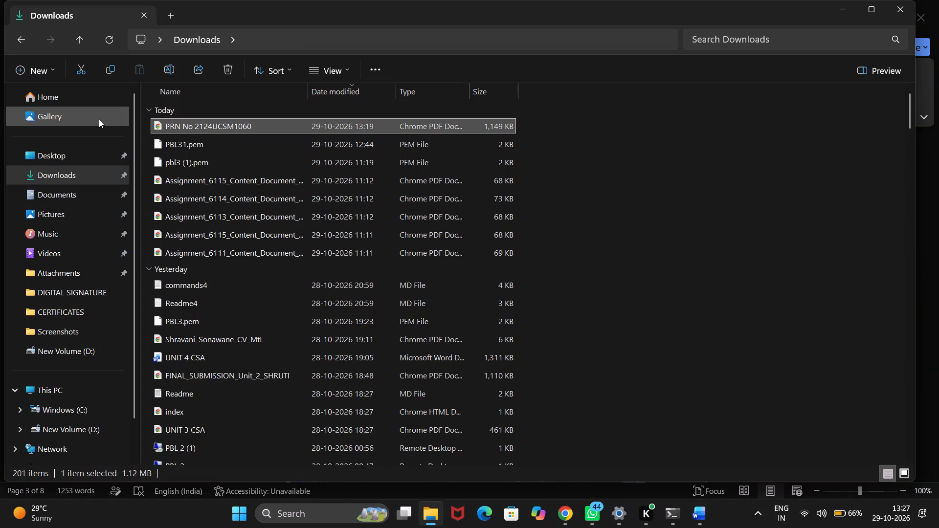
pyautogui.scroll(-1, 532, 330)
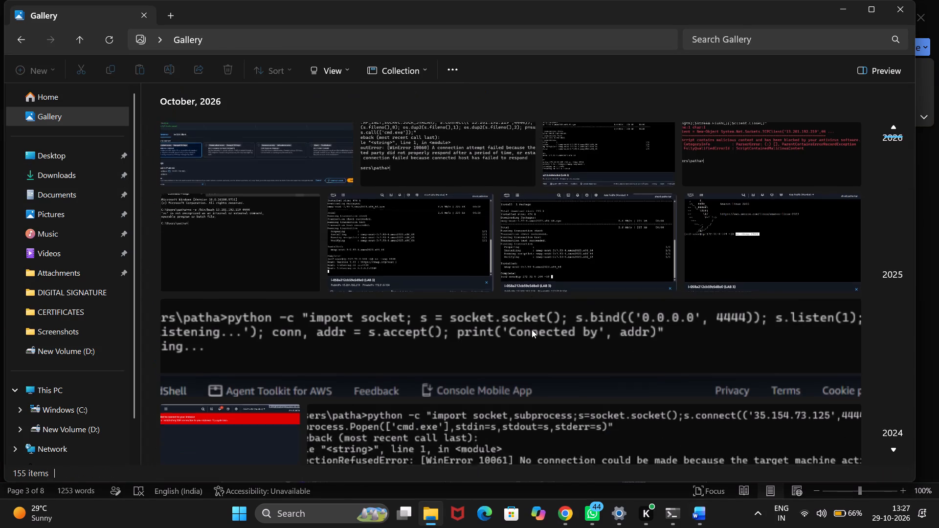
pyautogui.scroll(-3, 532, 330)
pyautogui.click(655, 320)
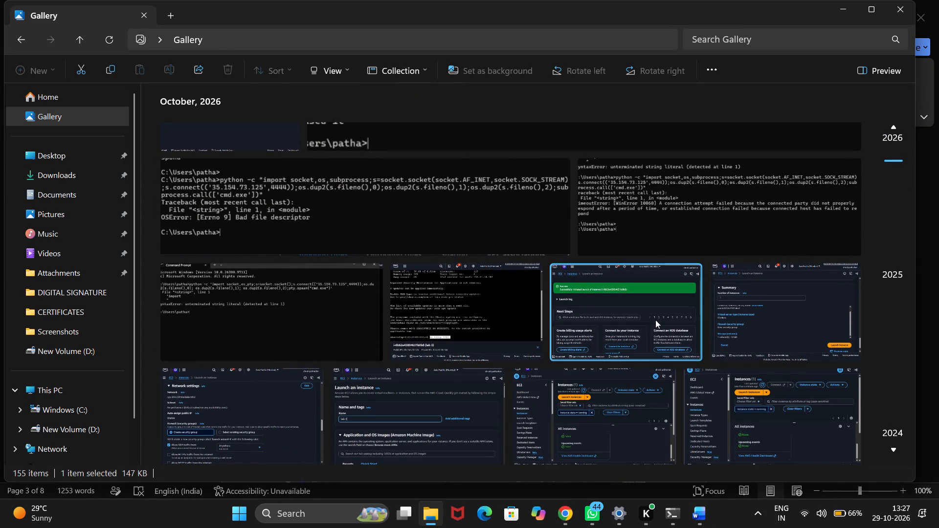
pyautogui.doubleClick(655, 320)
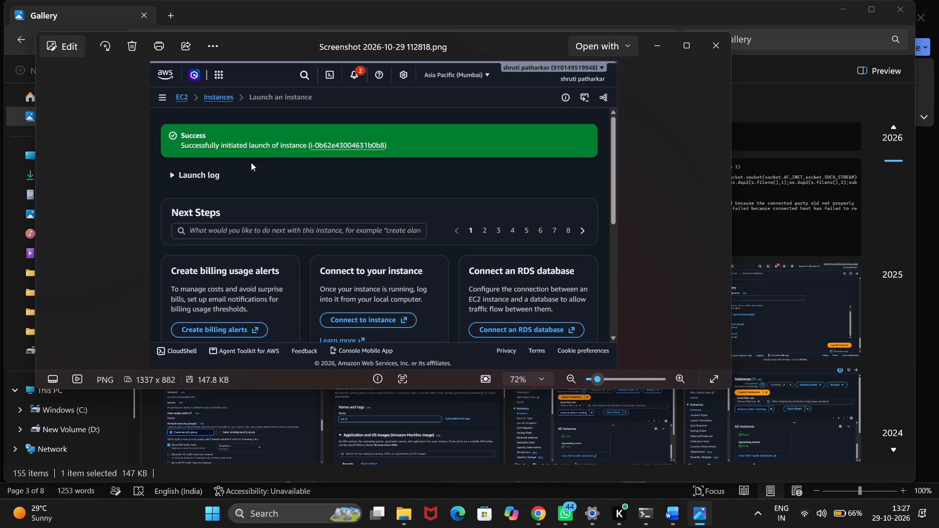
pyautogui.click(207, 44)
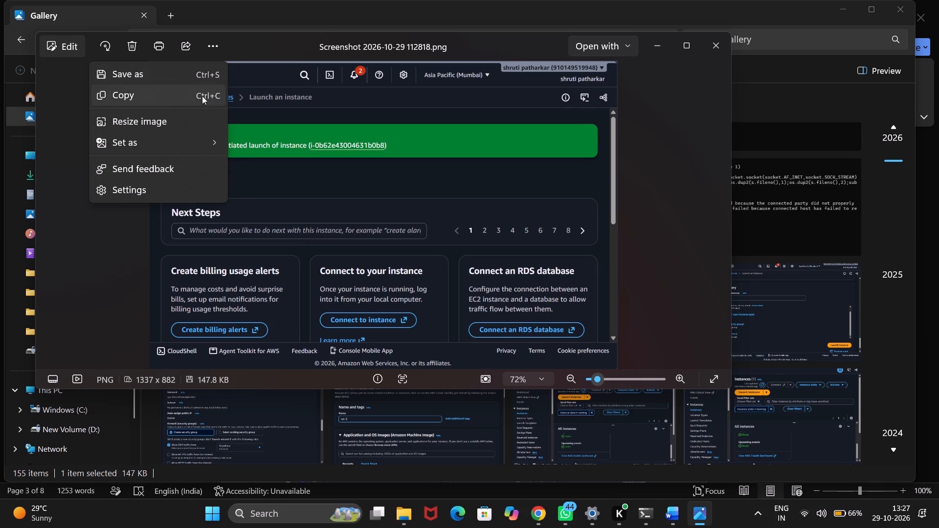
pyautogui.click(201, 95)
pyautogui.click(693, 513)
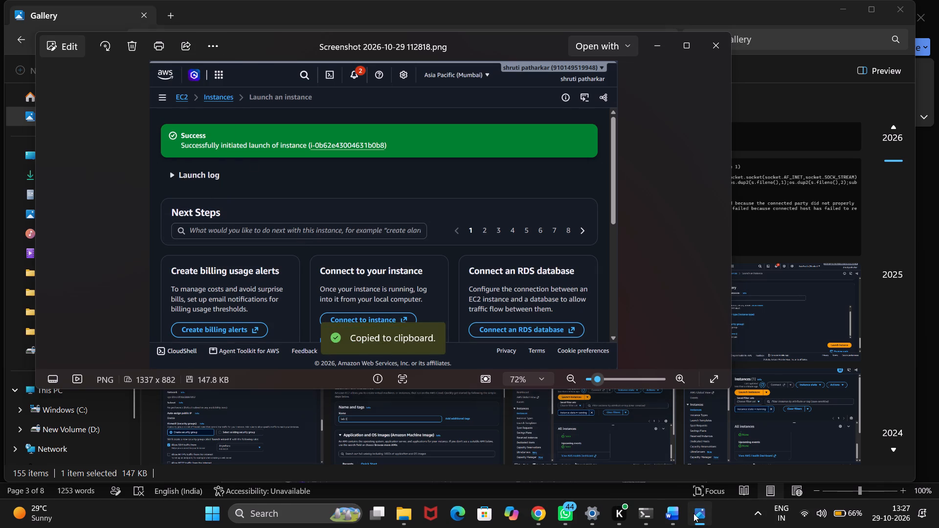
pyautogui.click(706, 521)
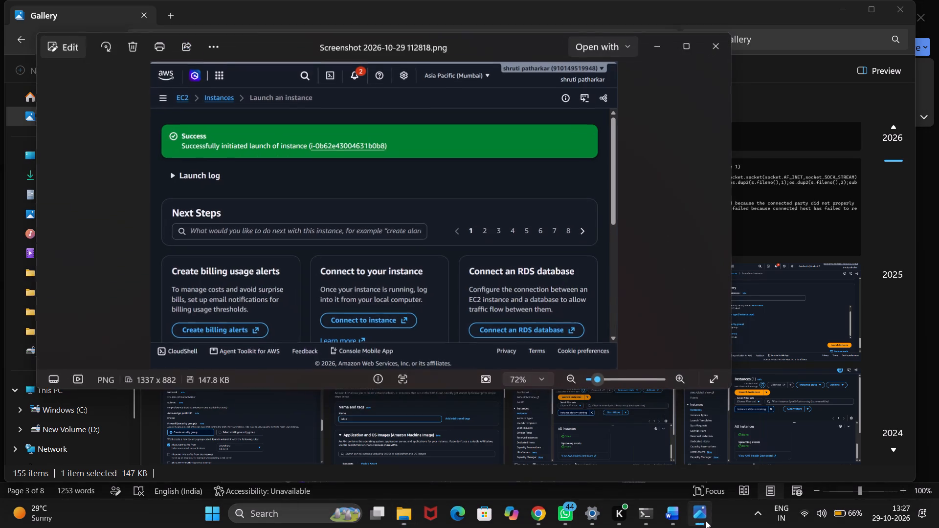
# Back in Word, paste the copied launch screenshot on a new line between the Step 1 paragraph and the Figure 1 caption.
pyautogui.click(663, 510)
pyautogui.click(543, 308)
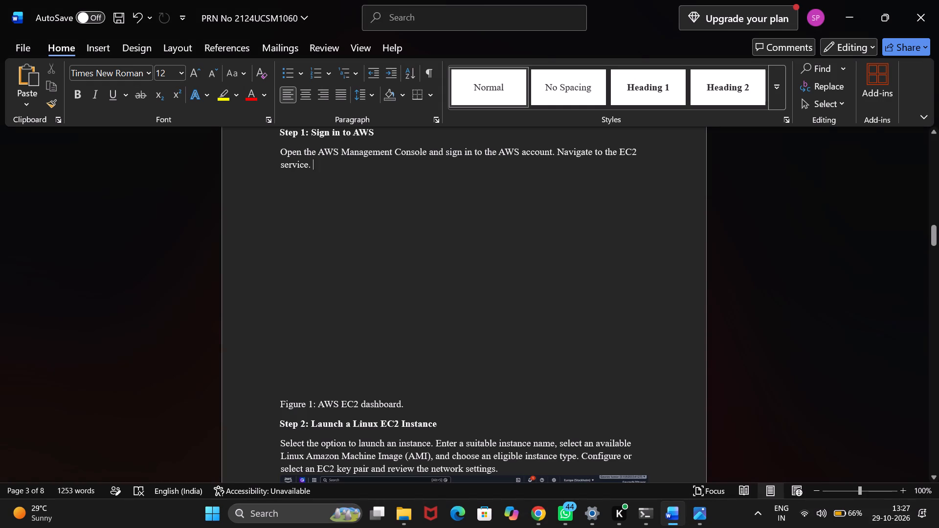
pyautogui.rightClick(543, 308)
pyautogui.click(490, 279)
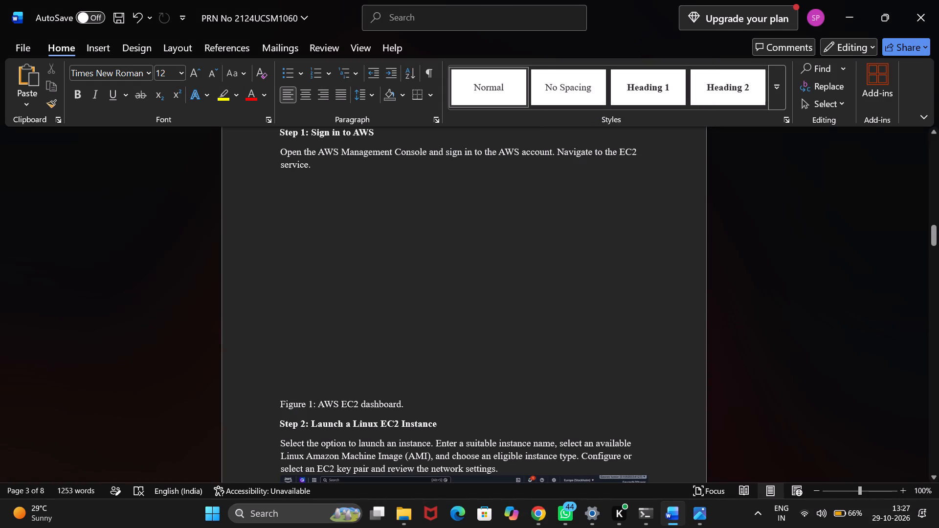
pyautogui.click(490, 279)
pyautogui.press('BackSpace')
pyautogui.press('Return')
pyautogui.press('BackSpace')
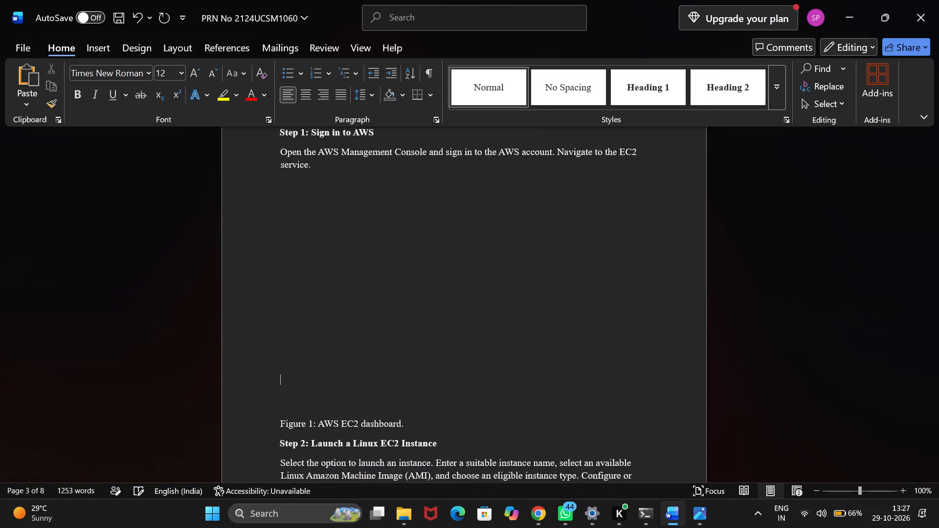
pyautogui.press('BackSpace')
pyautogui.press('BackSpace')
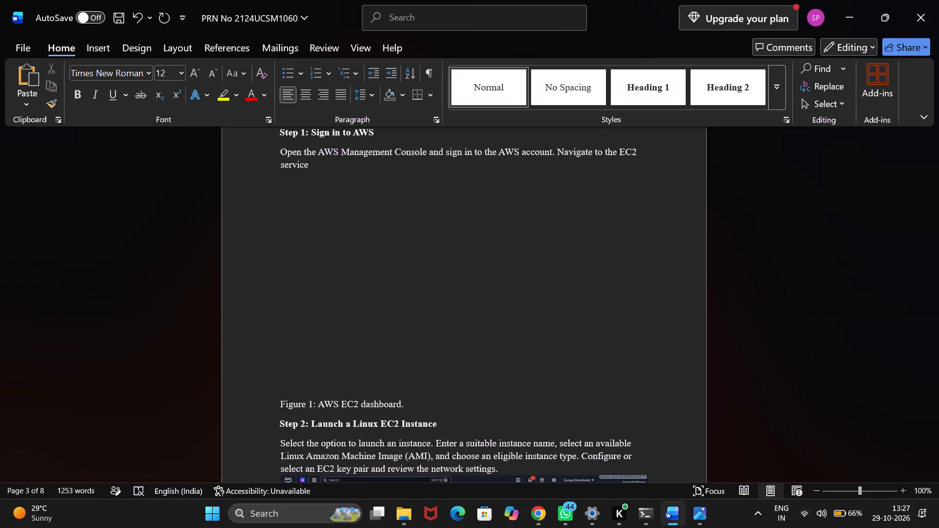
pyautogui.press('Return')
pyautogui.press('BackSpace')
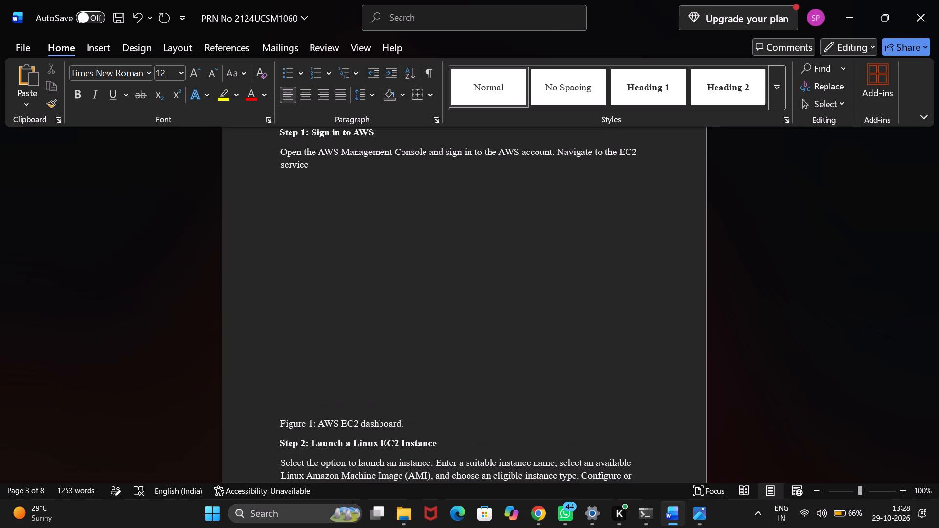
pyautogui.hotkey('ctrl', 'v')
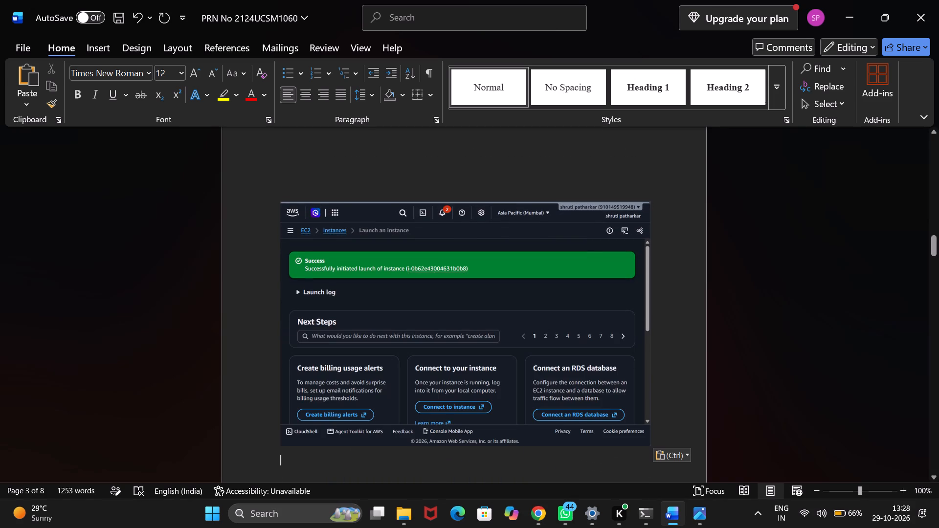
# Set the pasted screenshot's text wrapping to Square and move it up to just below the Step 1 paragraph.
pyautogui.moveTo(490, 279); pyautogui.dragTo(486, 204)
pyautogui.click(665, 208)
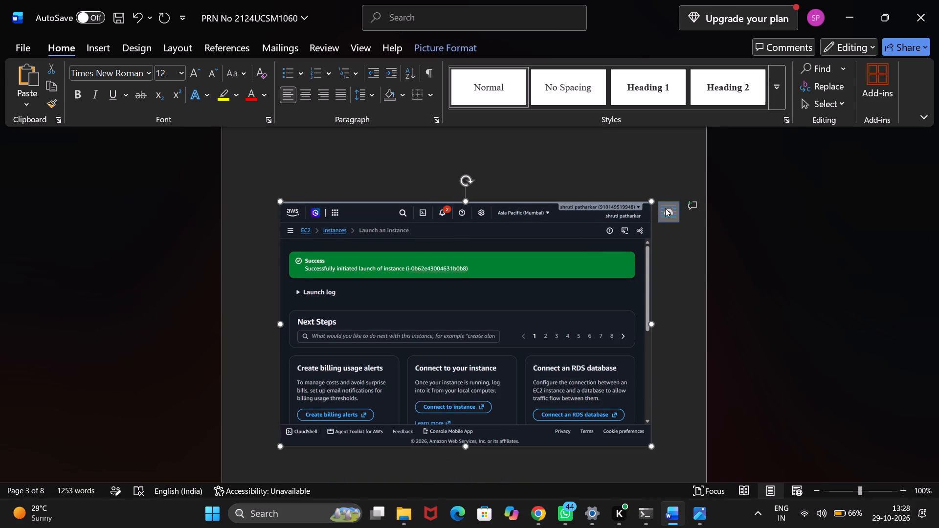
pyautogui.click(701, 302)
pyautogui.moveTo(492, 297); pyautogui.dragTo(485, 225)
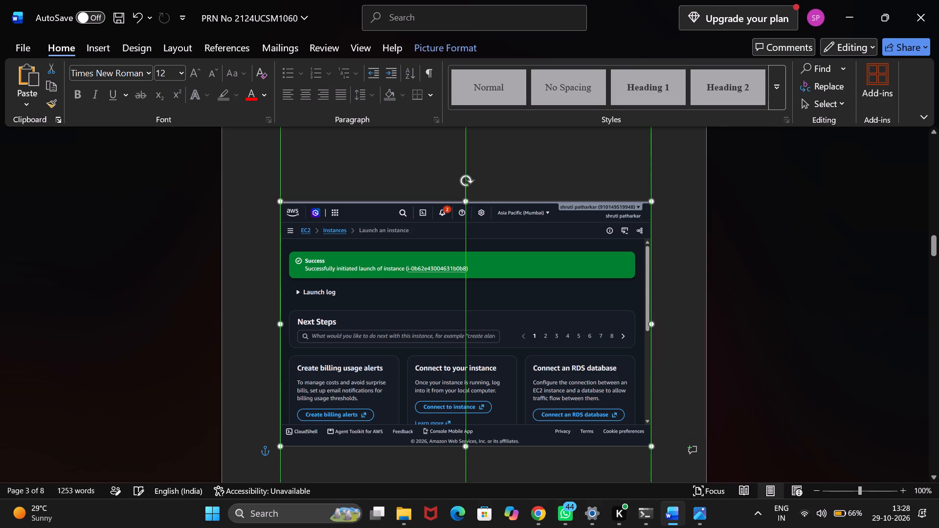
pyautogui.moveTo(485, 225); pyautogui.dragTo(485, 202)
pyautogui.scroll(2, 485, 202)
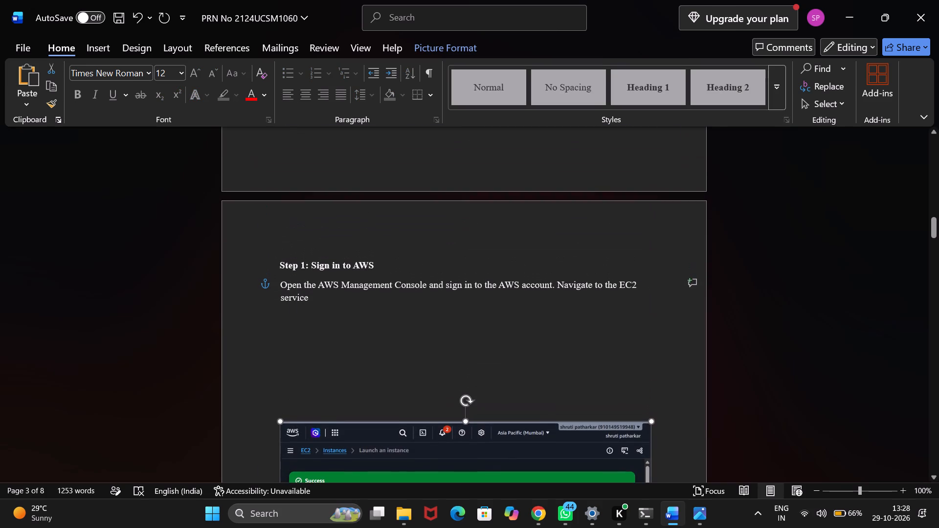
pyautogui.moveTo(431, 462); pyautogui.dragTo(421, 374)
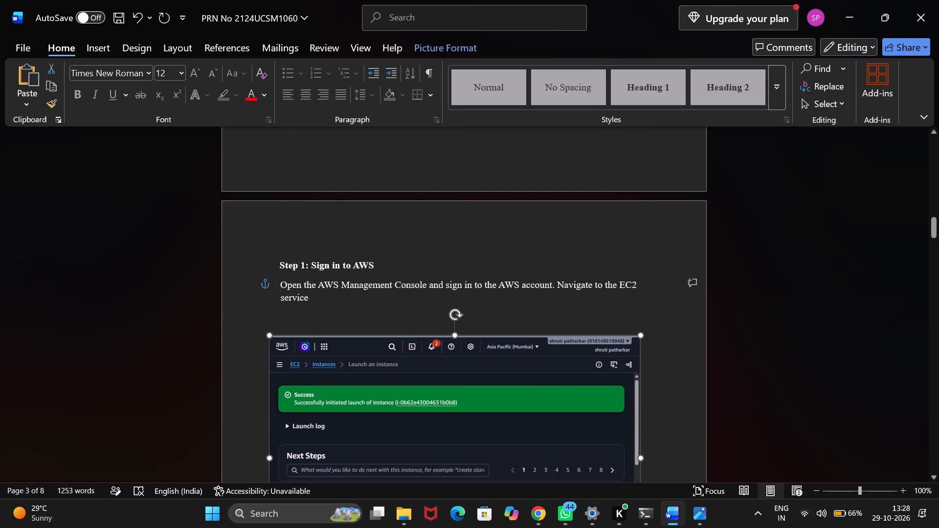
pyautogui.moveTo(421, 374); pyautogui.dragTo(422, 375)
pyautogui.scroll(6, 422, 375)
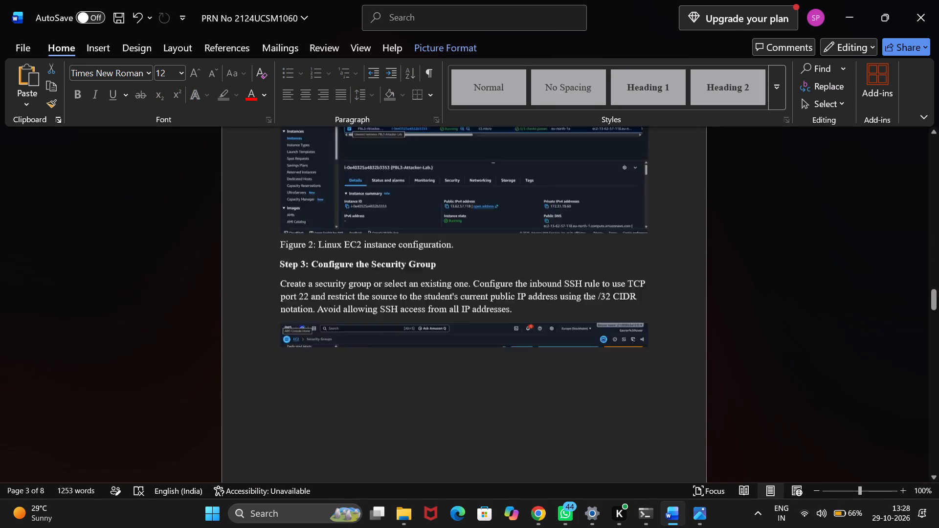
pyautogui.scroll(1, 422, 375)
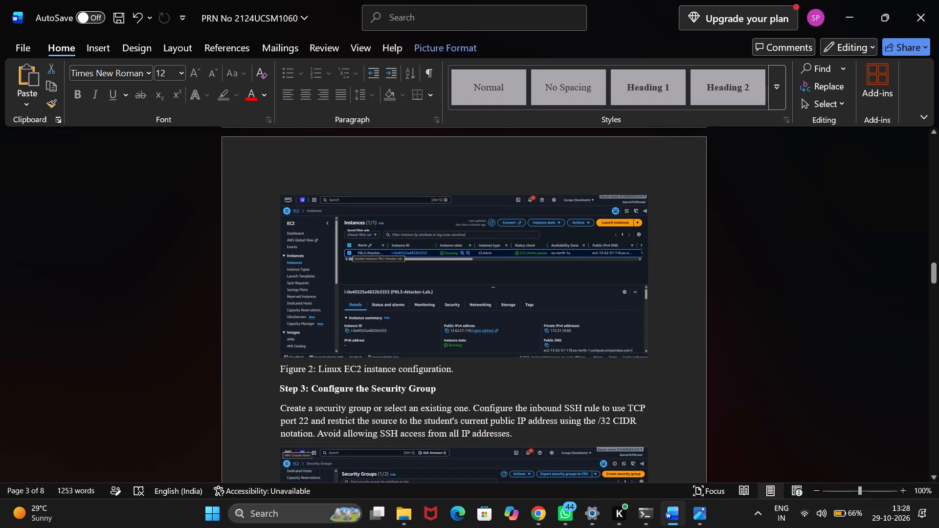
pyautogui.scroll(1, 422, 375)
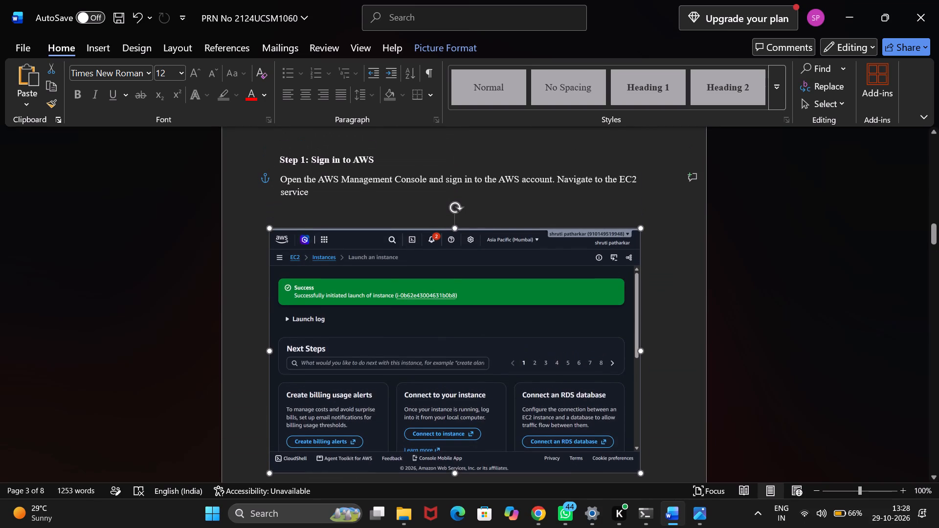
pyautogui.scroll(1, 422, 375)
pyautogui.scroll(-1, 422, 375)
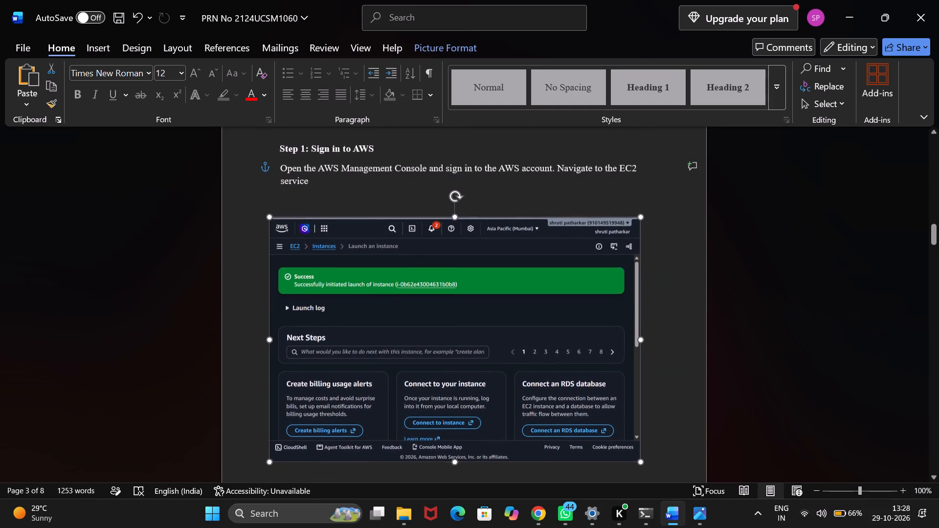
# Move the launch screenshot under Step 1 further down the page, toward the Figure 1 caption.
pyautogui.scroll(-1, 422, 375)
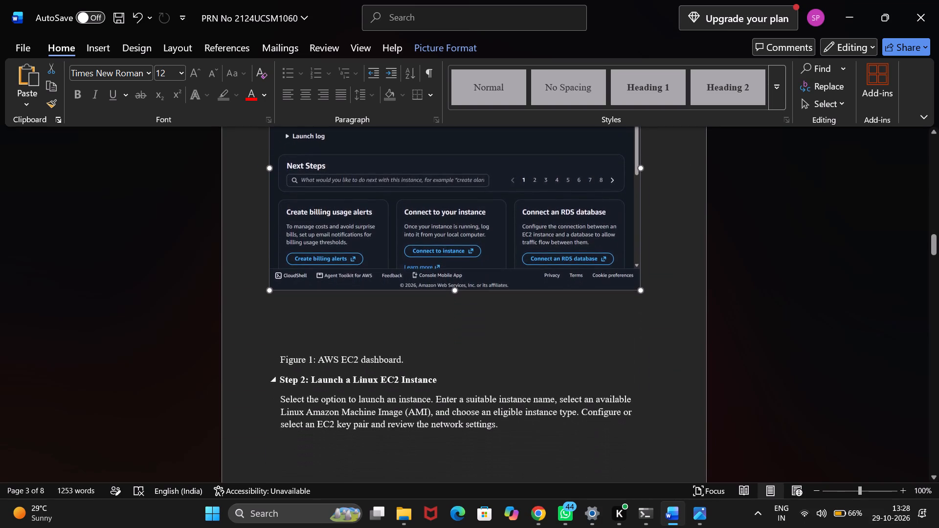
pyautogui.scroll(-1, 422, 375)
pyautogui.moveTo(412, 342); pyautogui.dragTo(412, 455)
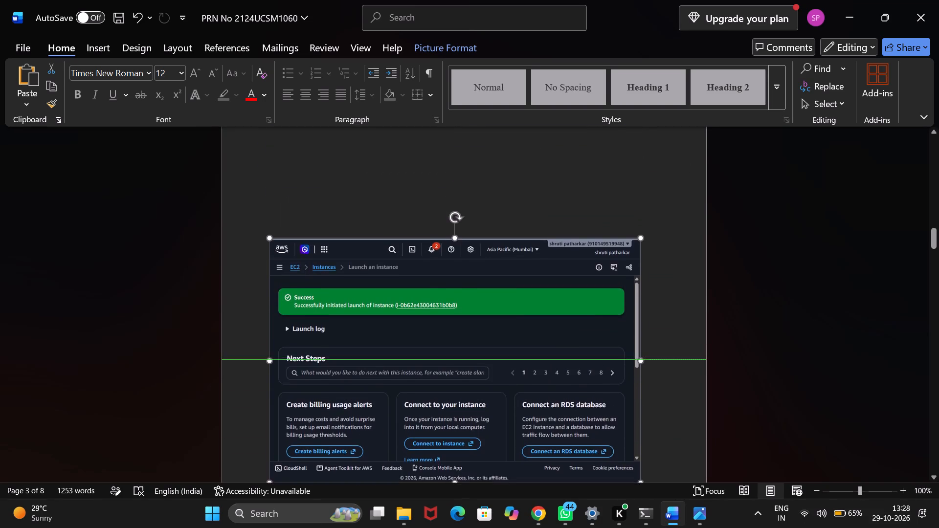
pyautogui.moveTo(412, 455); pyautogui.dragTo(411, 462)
# Replace the old instances screenshot above the Figure 2 caption in Step 2 with the copied EC2 launch success screenshot.
pyautogui.scroll(-3, 411, 462)
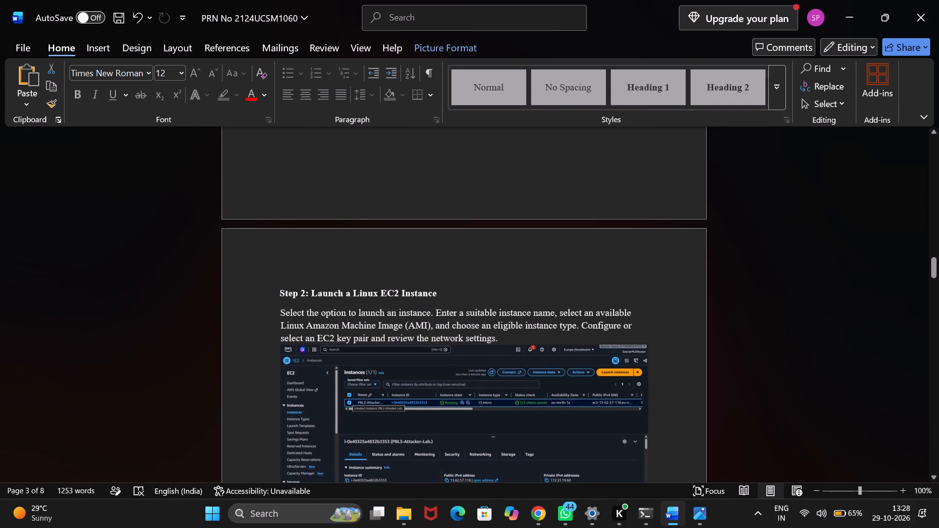
pyautogui.click(420, 428)
pyautogui.press('Delete')
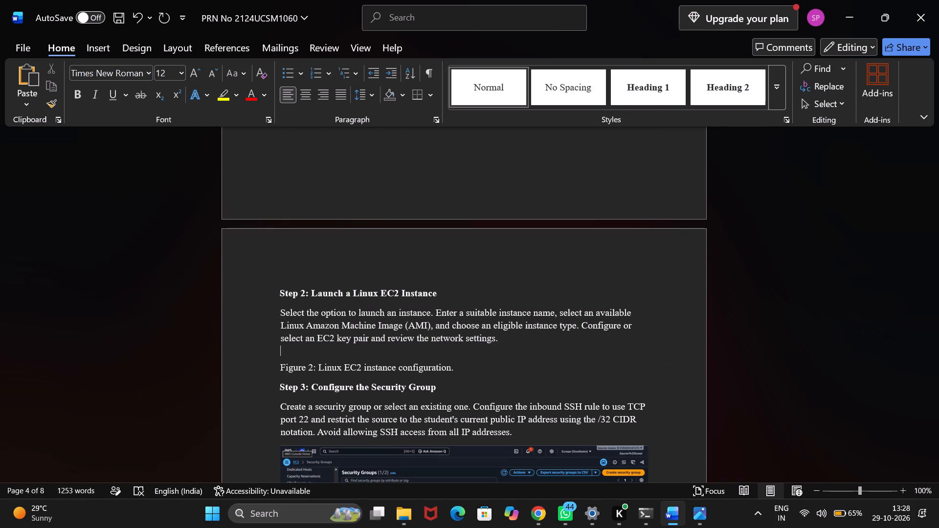
pyautogui.hotkey('ctrl', 'v')
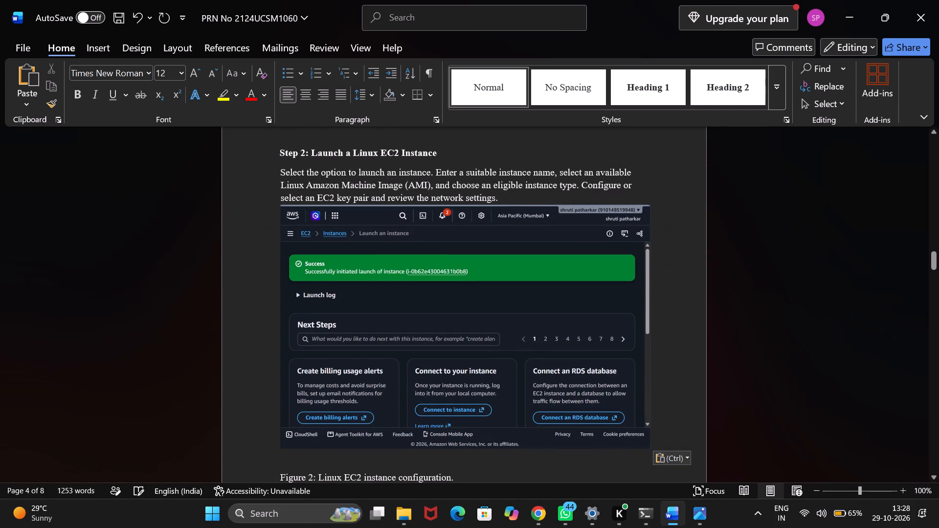
# Delete the launch success screenshot from the Step 1 section above the Figure 1 caption.
pyautogui.scroll(3, 403, 432)
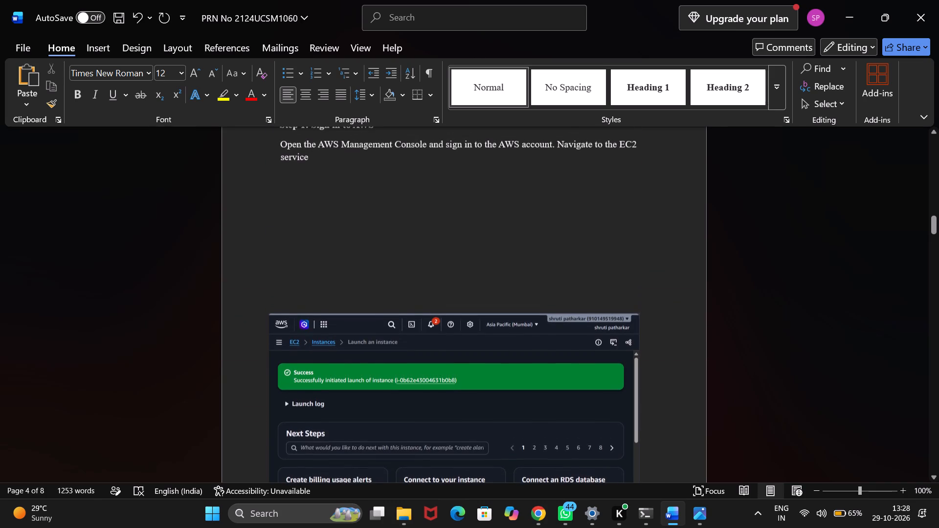
pyautogui.click(419, 409)
pyautogui.press('Delete')
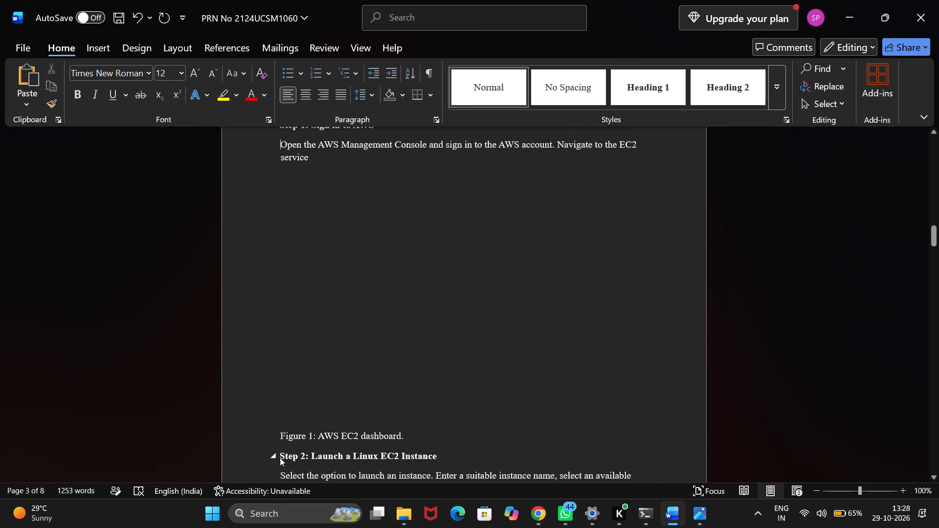
pyautogui.click(277, 426)
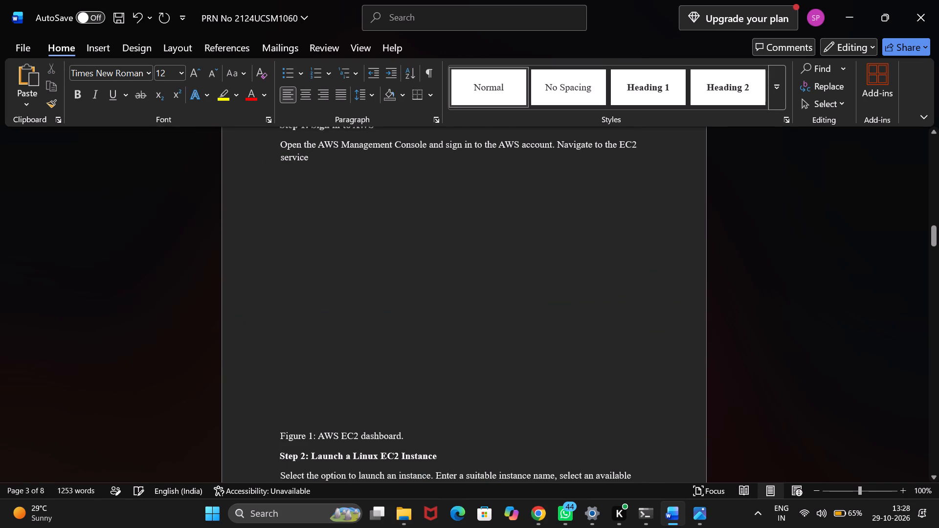
pyautogui.click(417, 439)
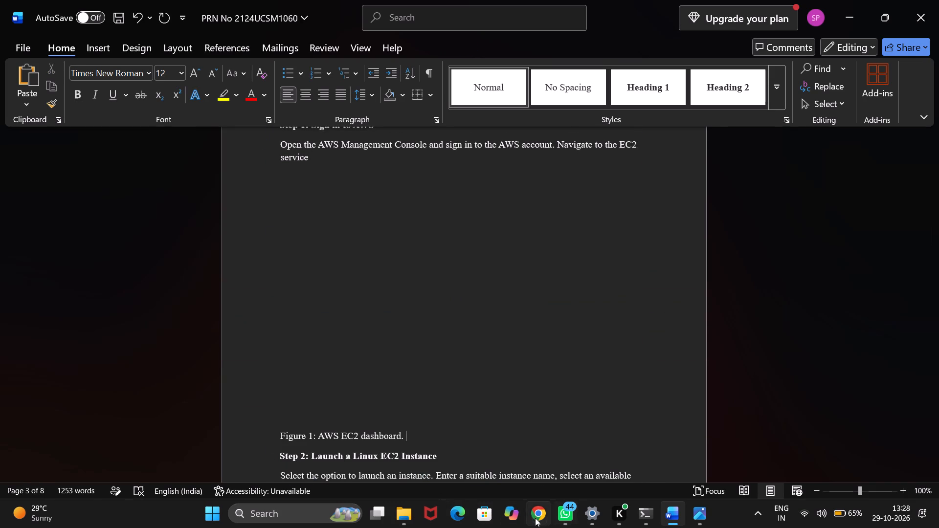
# Switch to Chrome and open the instance summary of the running PBL3 instance from the EC2 dashboard.
pyautogui.click(535, 518)
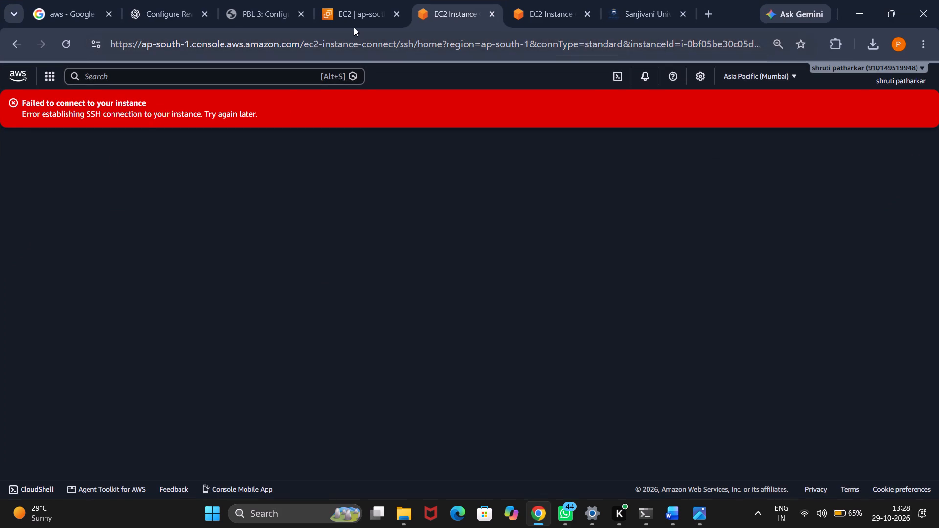
pyautogui.click(354, 27)
pyautogui.click(58, 154)
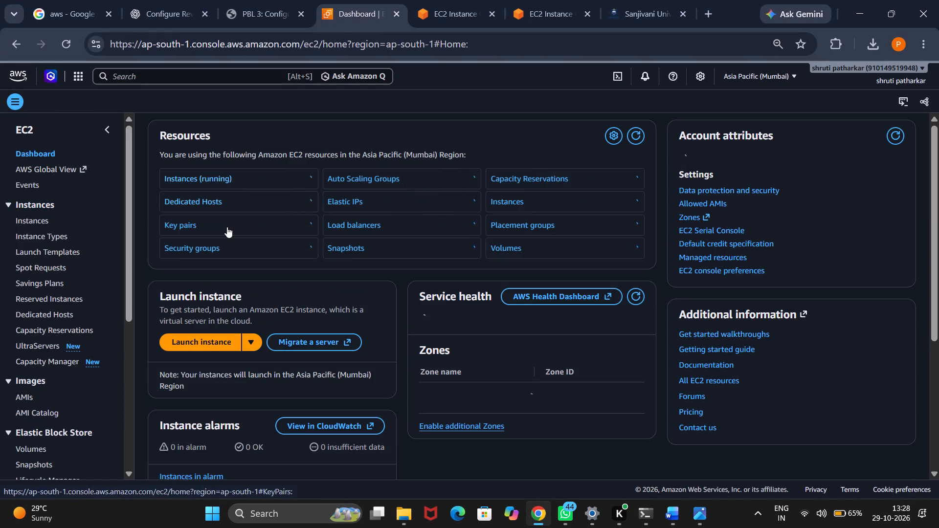
pyautogui.click(200, 176)
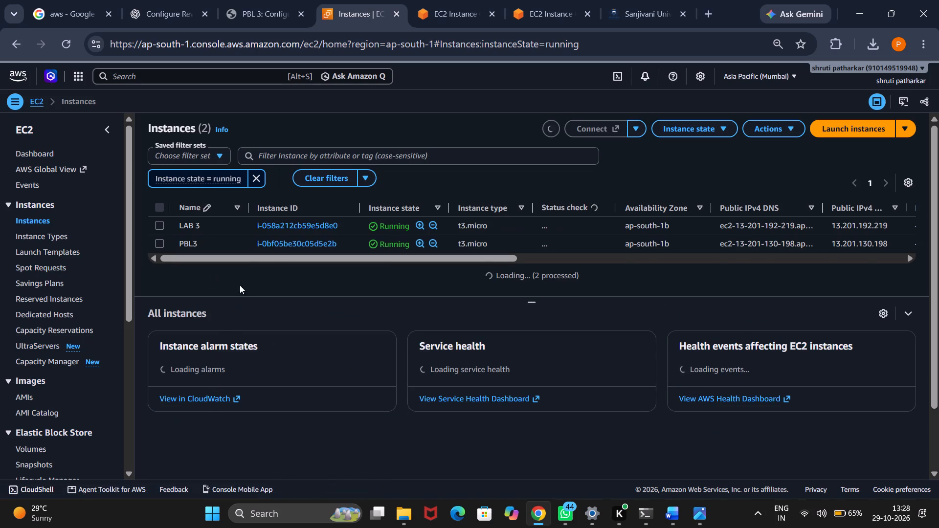
pyautogui.click(268, 240)
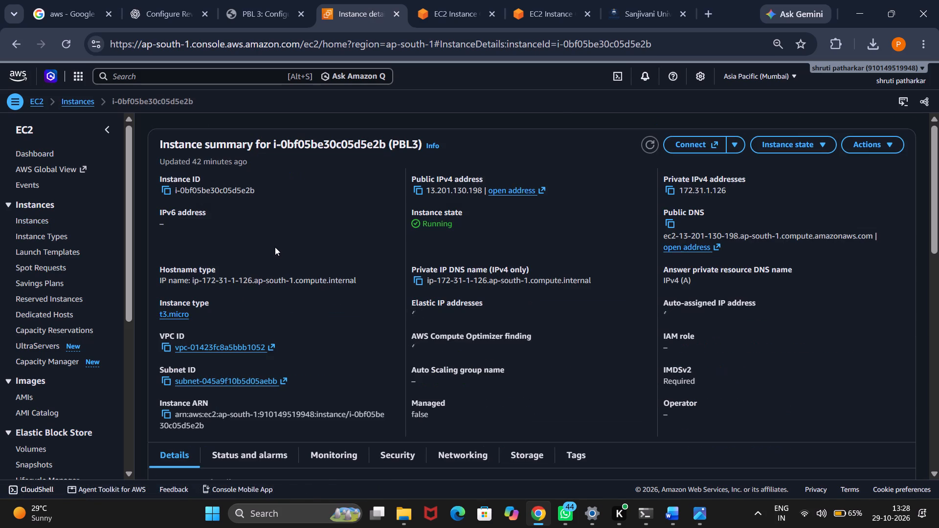
pyautogui.scroll(1, 274, 246)
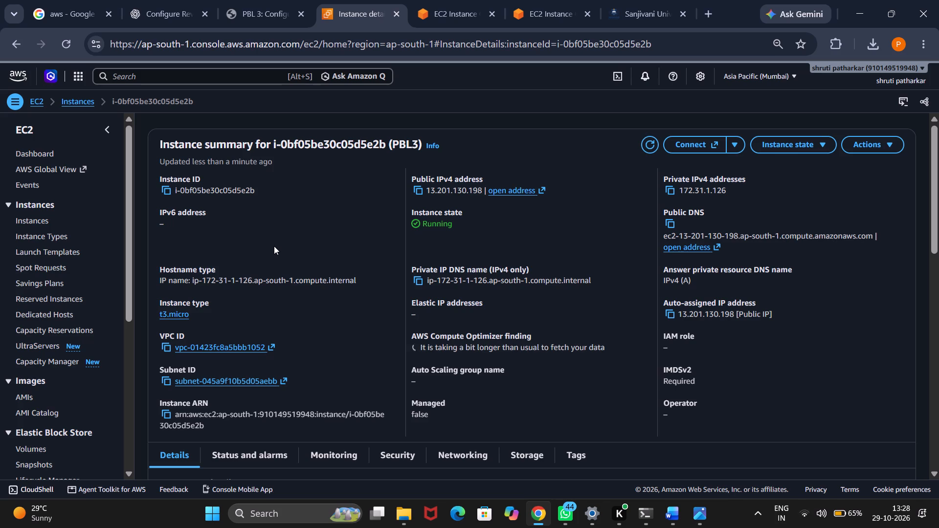
# Capture a screenshot of the full AWS console area showing the PBL3 instance summary.
pyautogui.press('Print')
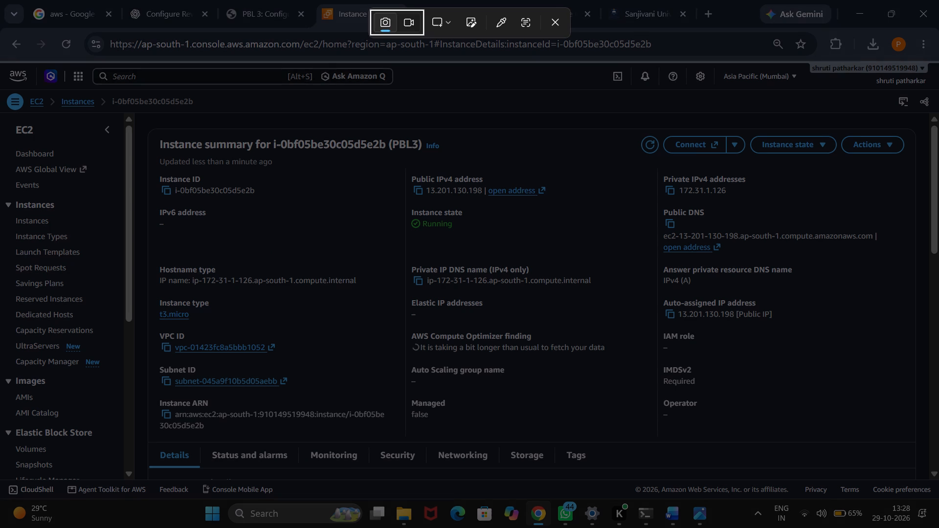
pyautogui.moveTo(1, 60); pyautogui.dragTo(617, 316)
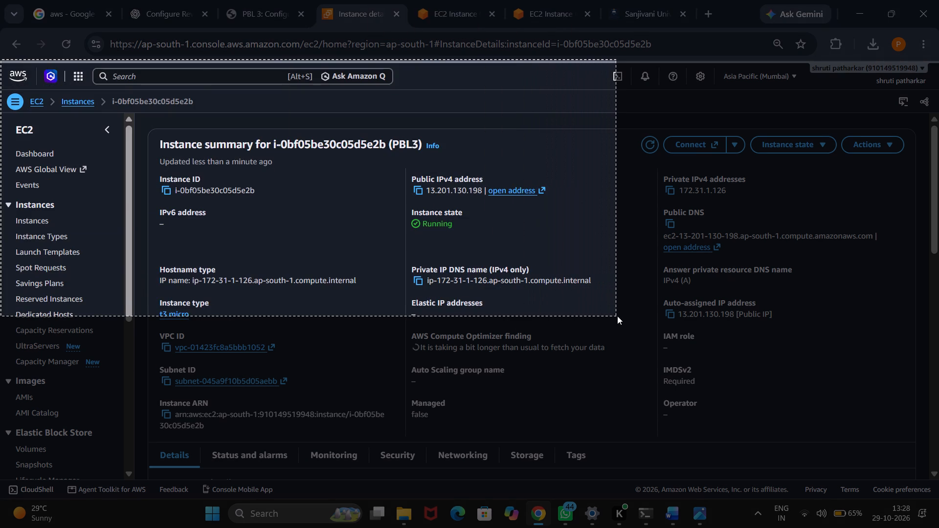
pyautogui.moveTo(617, 316); pyautogui.dragTo(870, 318)
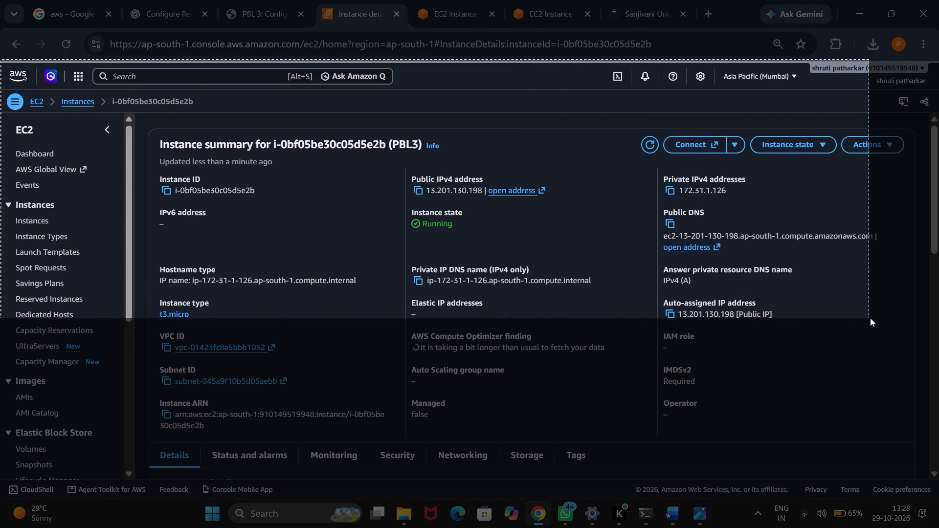
pyautogui.moveTo(870, 318); pyautogui.dragTo(938, 477)
# Back in Word, paste the instance summary screenshot between the Step 1 paragraph and the Figure 1 caption.
pyautogui.click(665, 518)
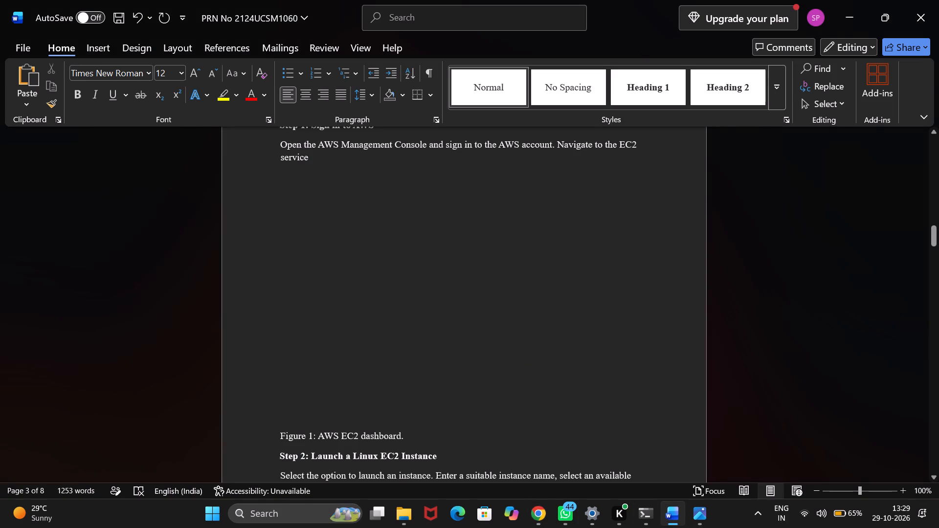
pyautogui.click(327, 163)
pyautogui.press('Return')
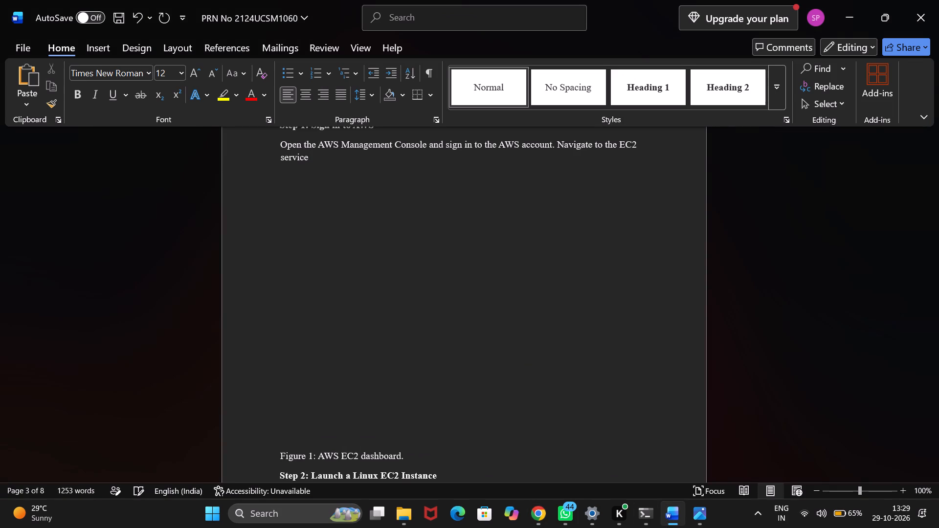
pyautogui.press('BackSpace')
pyautogui.press('BackSpace')
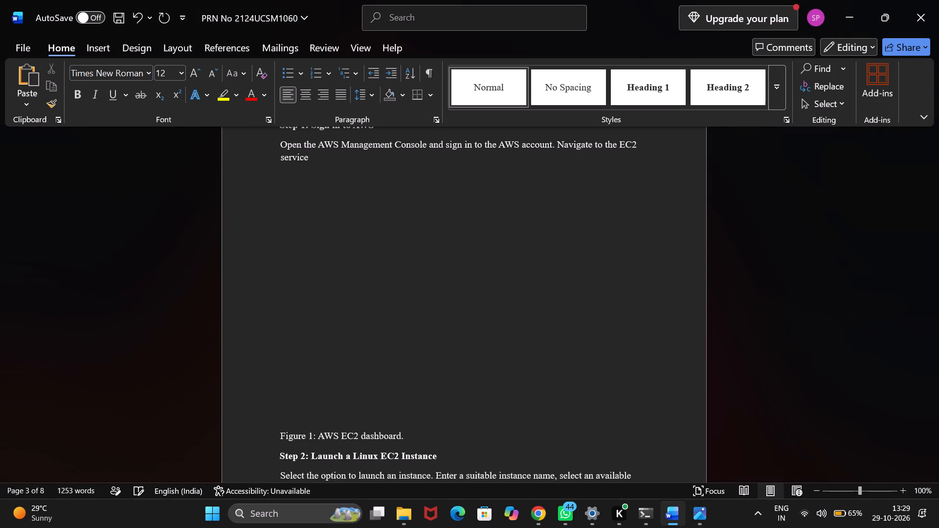
pyautogui.hotkey('ctrl', 'v')
pyautogui.moveTo(375, 322); pyautogui.dragTo(364, 204)
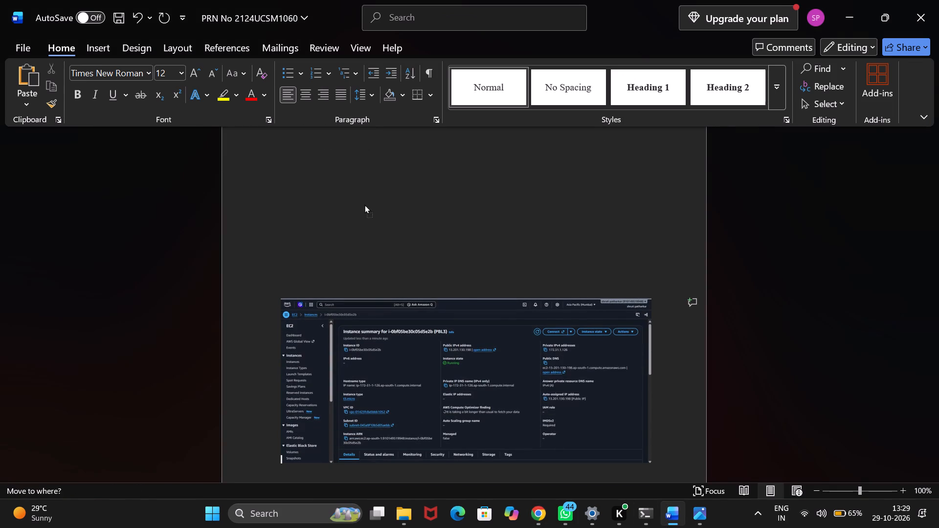
pyautogui.moveTo(364, 204); pyautogui.dragTo(364, 199)
pyautogui.scroll(2, 362, 308)
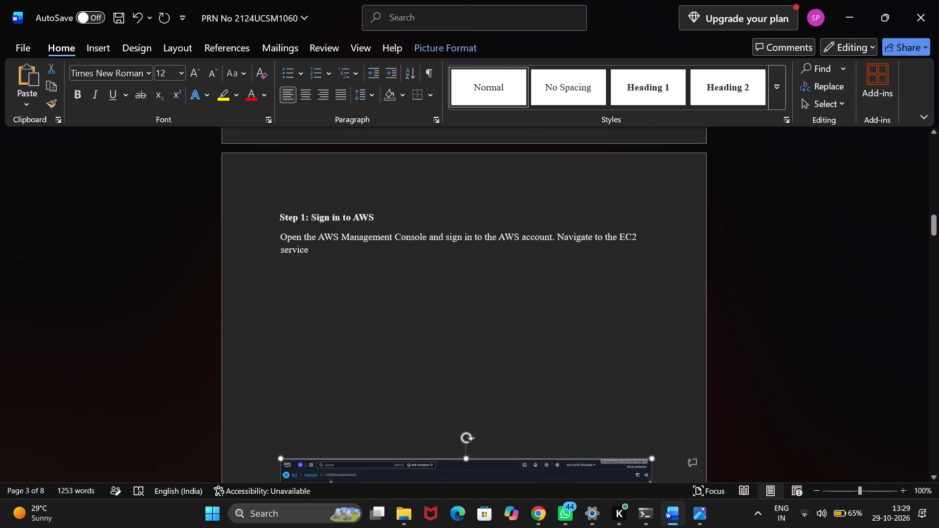
# Delete the old security group screenshot under Step 3 together with its Figure 3 caption.
pyautogui.scroll(-3, 362, 308)
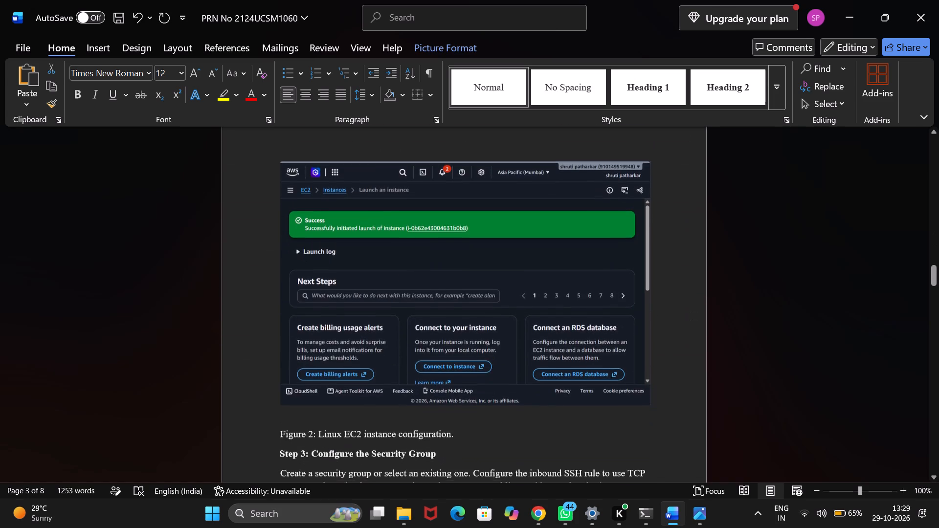
pyautogui.scroll(-2, 362, 308)
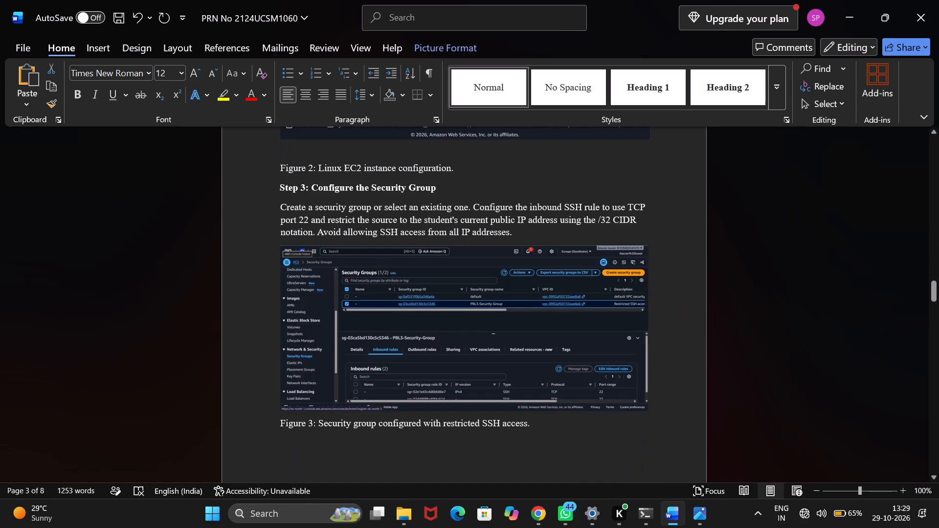
pyautogui.click(362, 308)
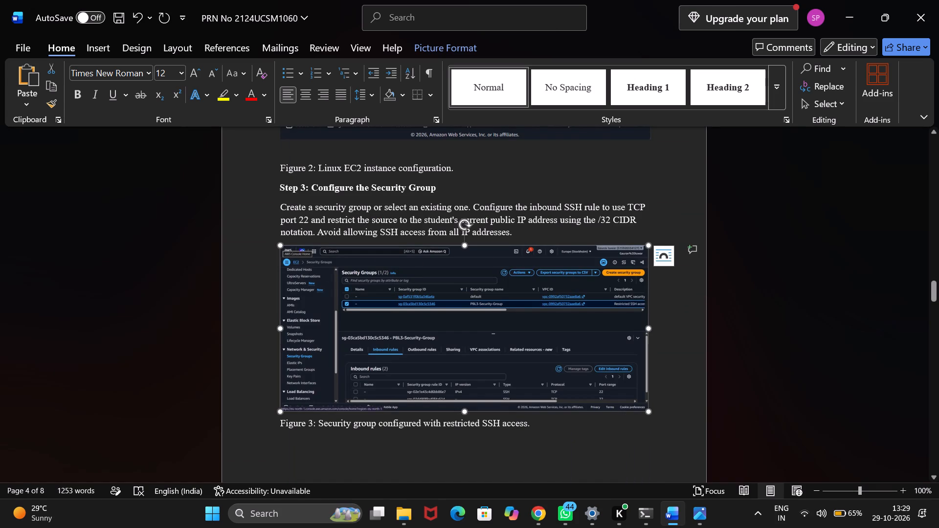
pyautogui.press('Delete')
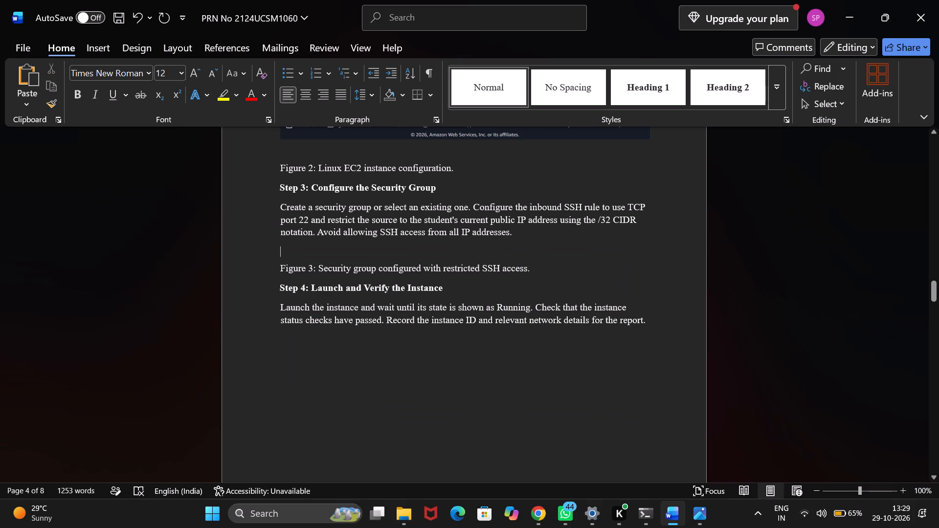
pyautogui.moveTo(277, 267); pyautogui.dragTo(541, 258)
pyautogui.moveTo(541, 258); pyautogui.dragTo(537, 266)
pyautogui.press('BackSpace')
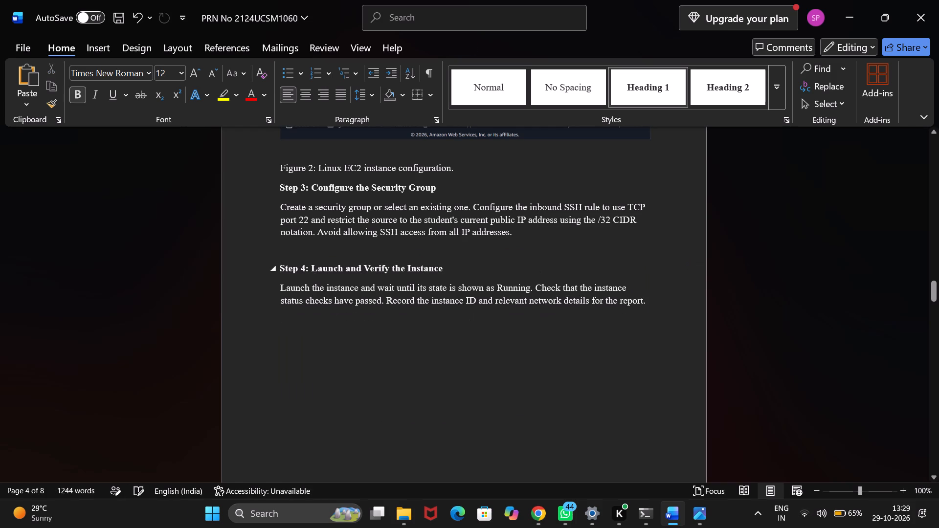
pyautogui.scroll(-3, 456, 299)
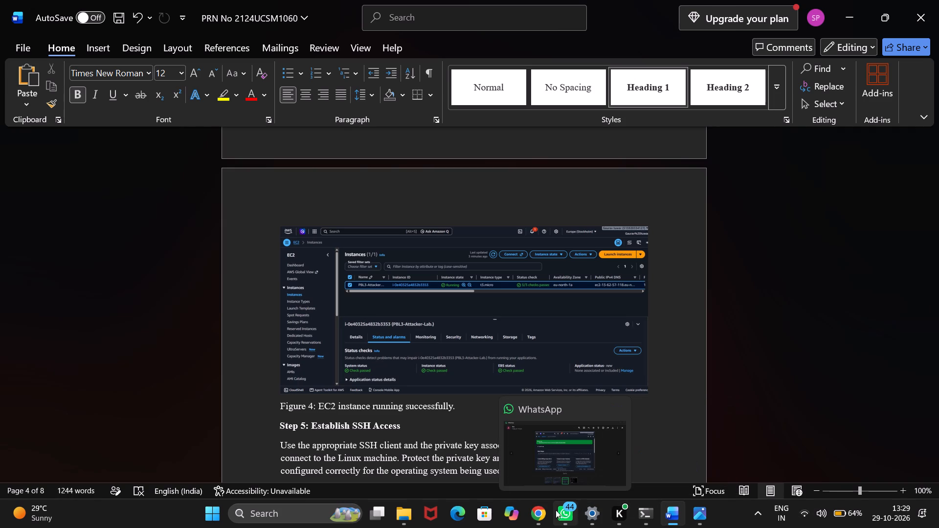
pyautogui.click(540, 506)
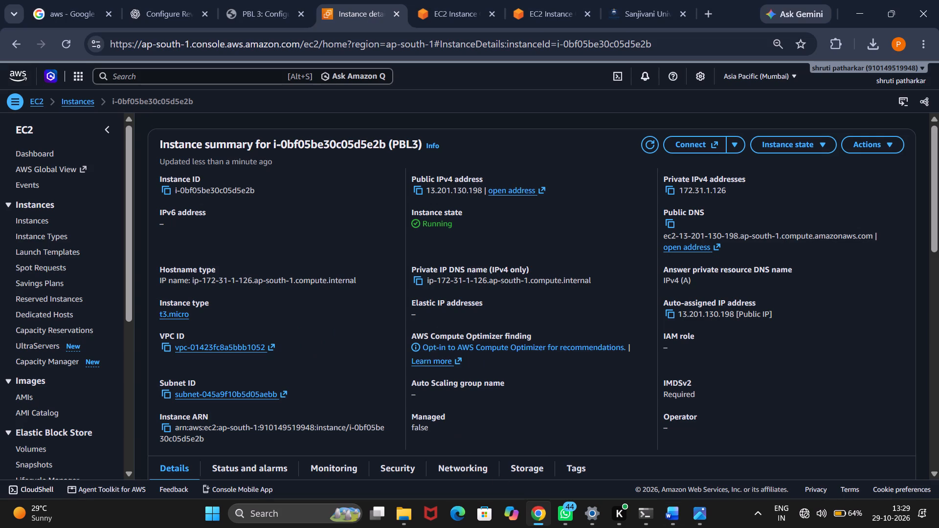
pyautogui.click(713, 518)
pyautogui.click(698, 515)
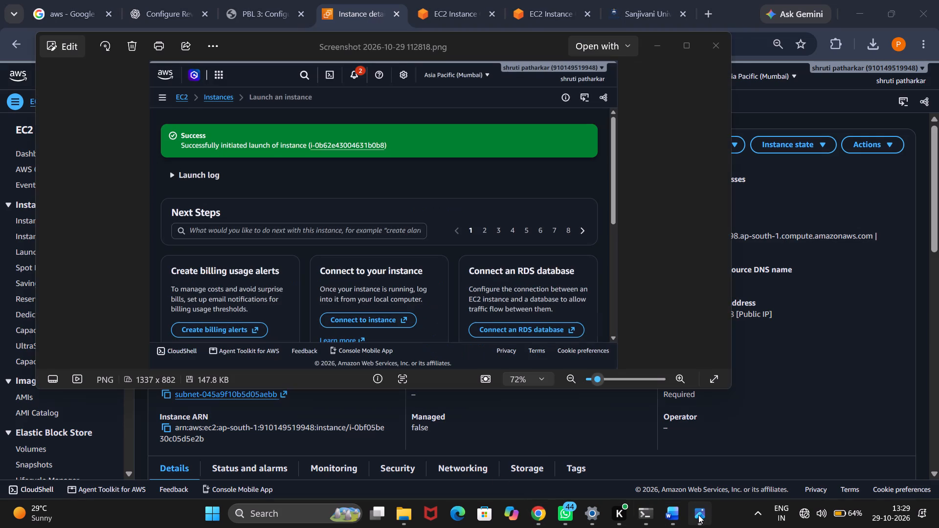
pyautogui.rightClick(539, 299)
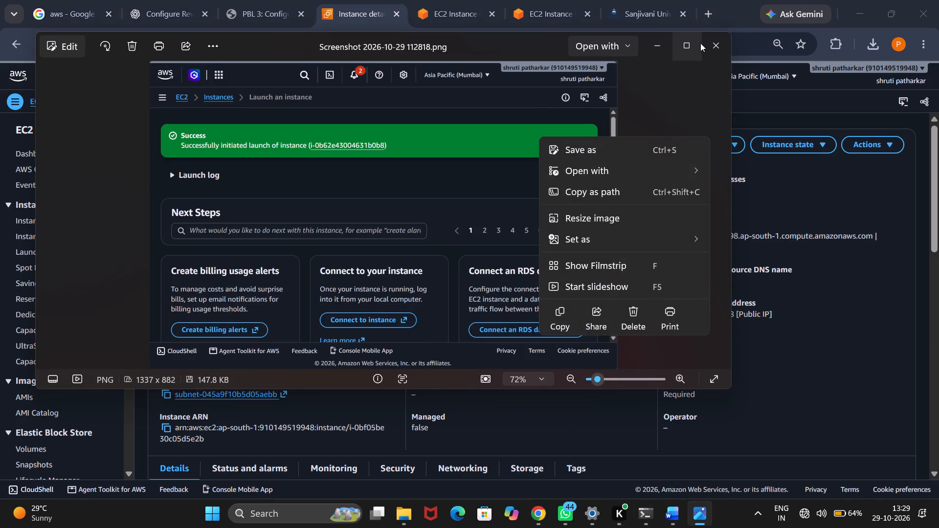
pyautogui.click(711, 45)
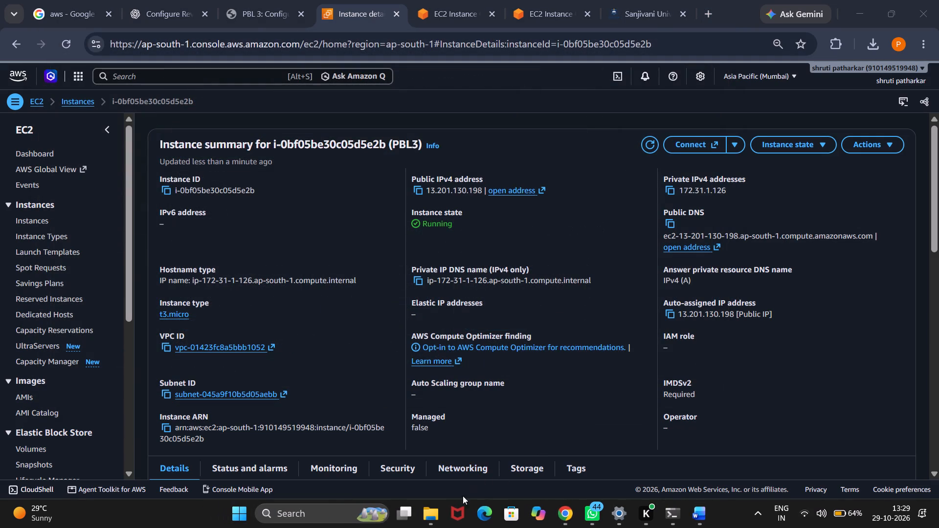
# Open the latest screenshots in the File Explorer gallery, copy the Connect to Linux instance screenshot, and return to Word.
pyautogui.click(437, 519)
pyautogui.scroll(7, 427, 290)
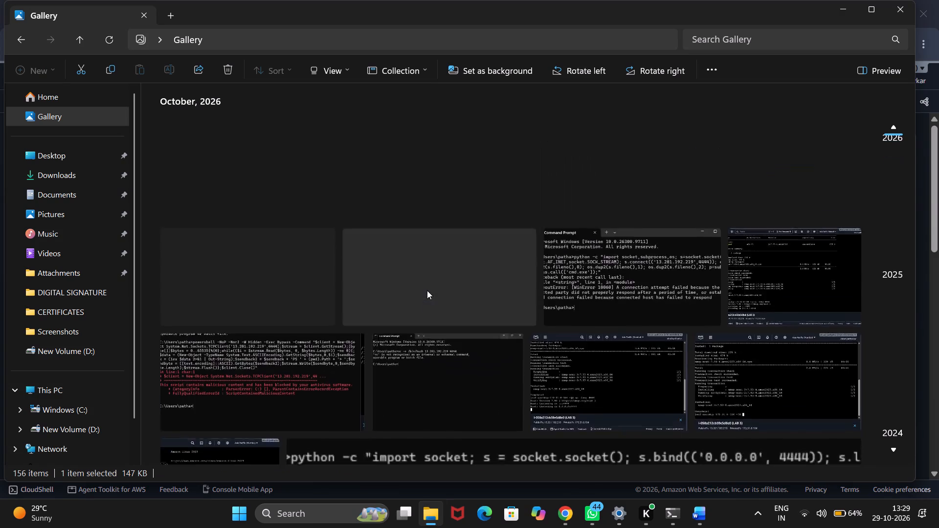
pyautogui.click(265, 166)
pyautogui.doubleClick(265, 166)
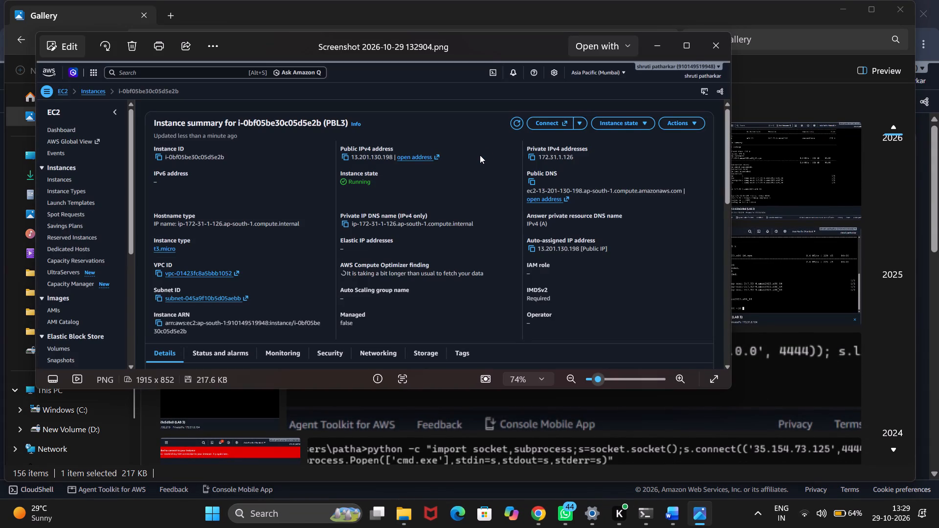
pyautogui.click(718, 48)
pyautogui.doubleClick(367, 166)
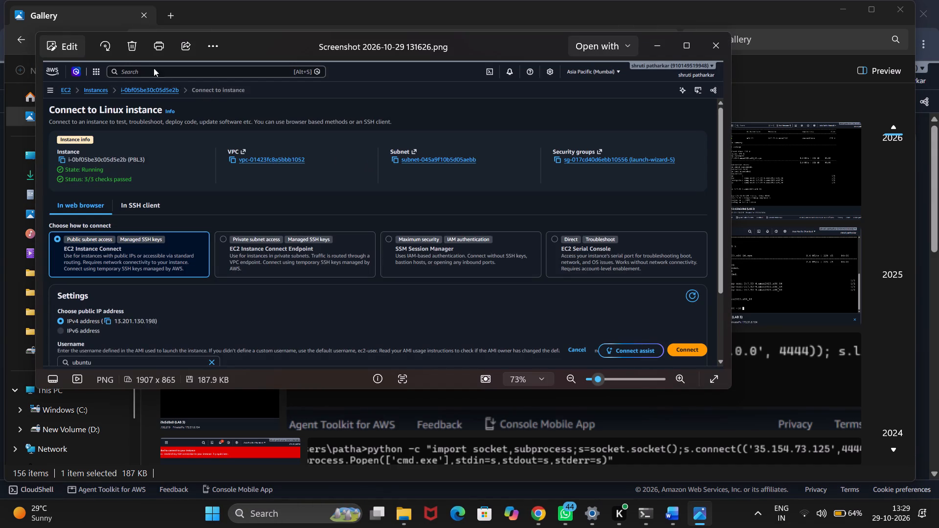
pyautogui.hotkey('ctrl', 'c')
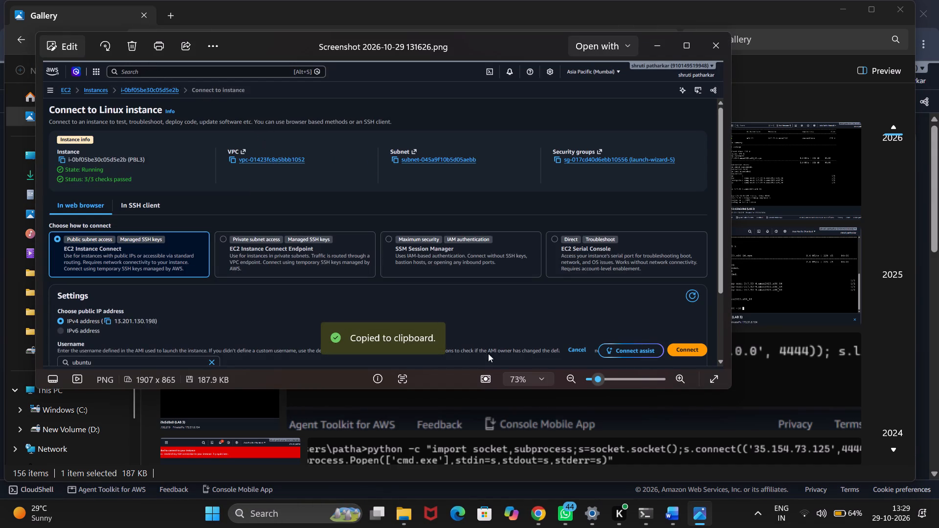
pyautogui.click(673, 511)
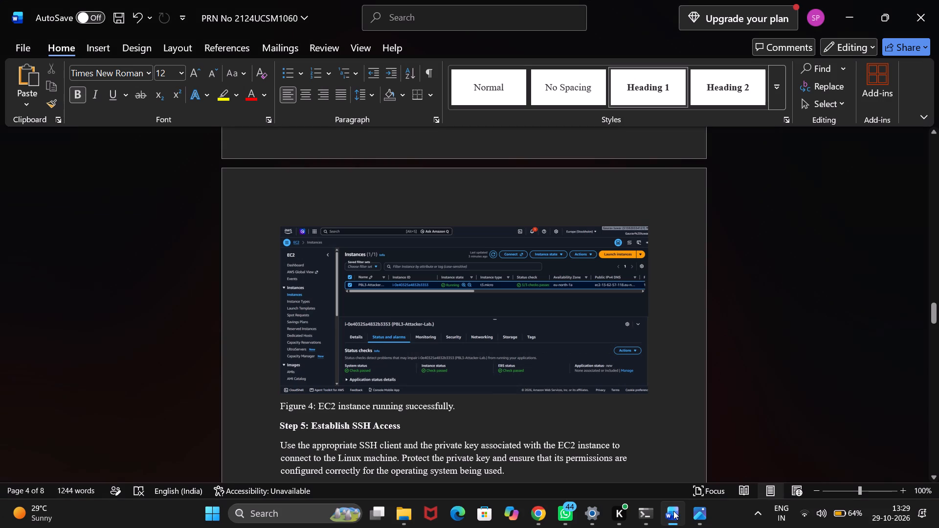
# Select the old screenshot above the Figure 4 caption, and look through the File Explorer gallery for a replacement image.
pyautogui.click(514, 359)
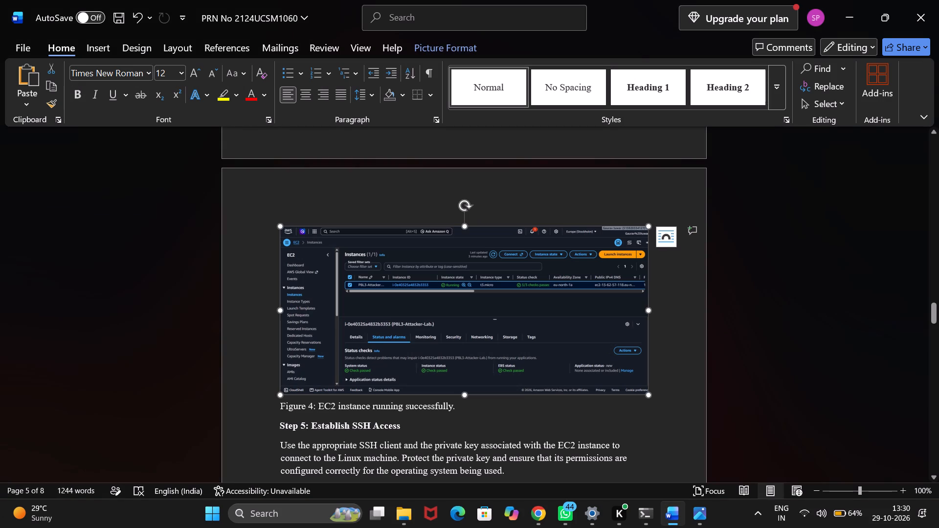
pyautogui.click(394, 509)
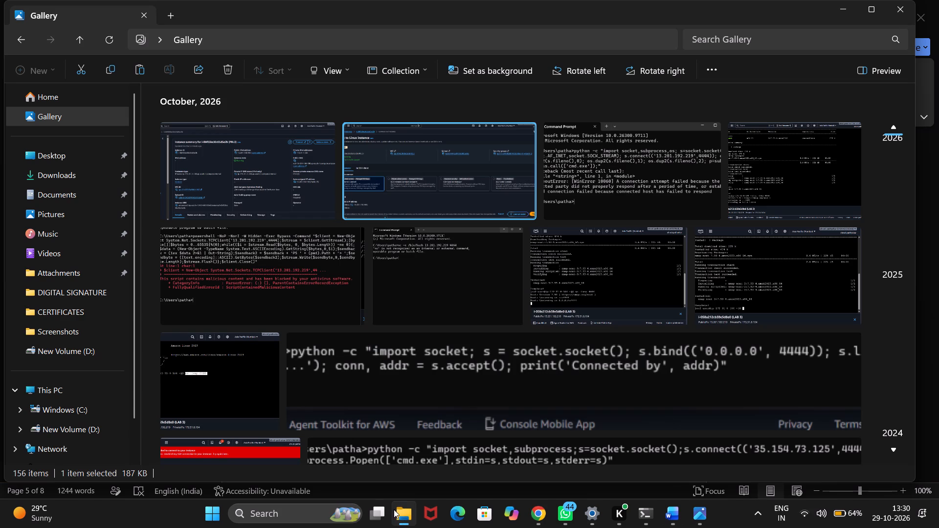
pyautogui.scroll(-2, 444, 196)
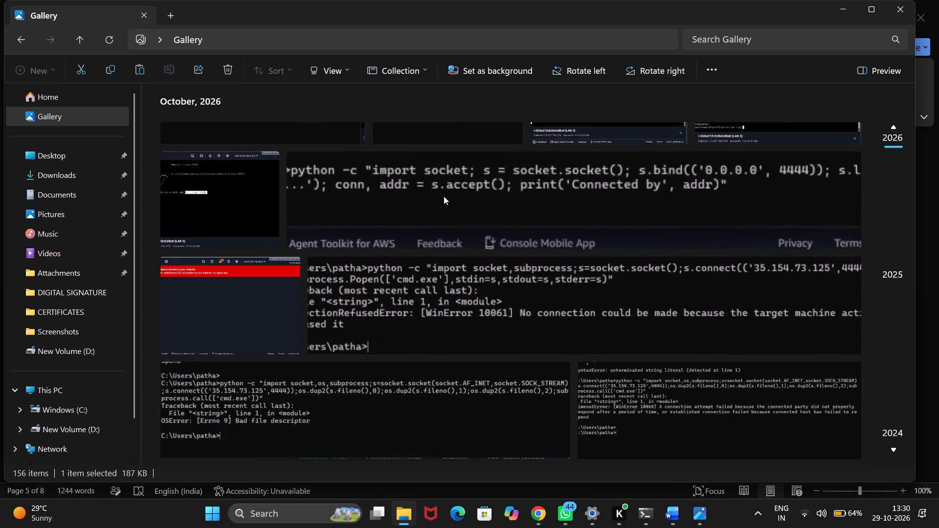
pyautogui.scroll(-4, 444, 196)
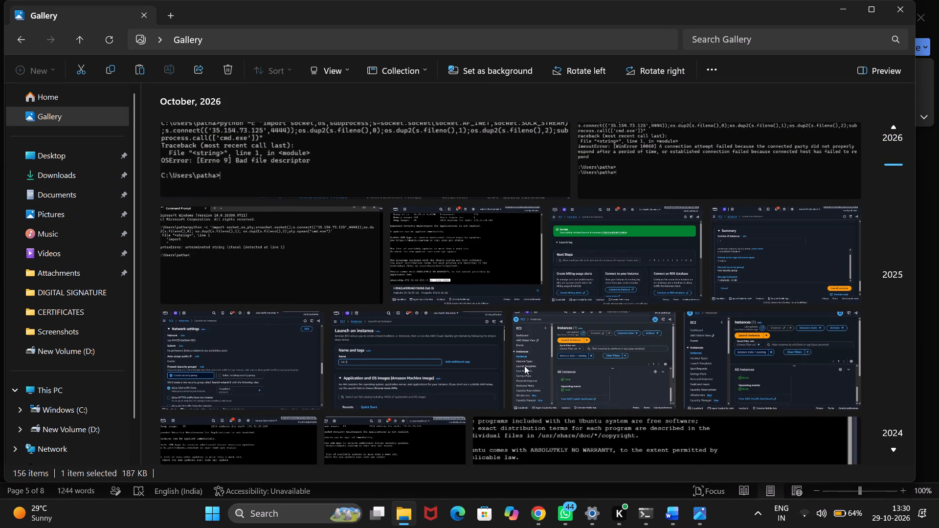
pyautogui.scroll(6, 298, 344)
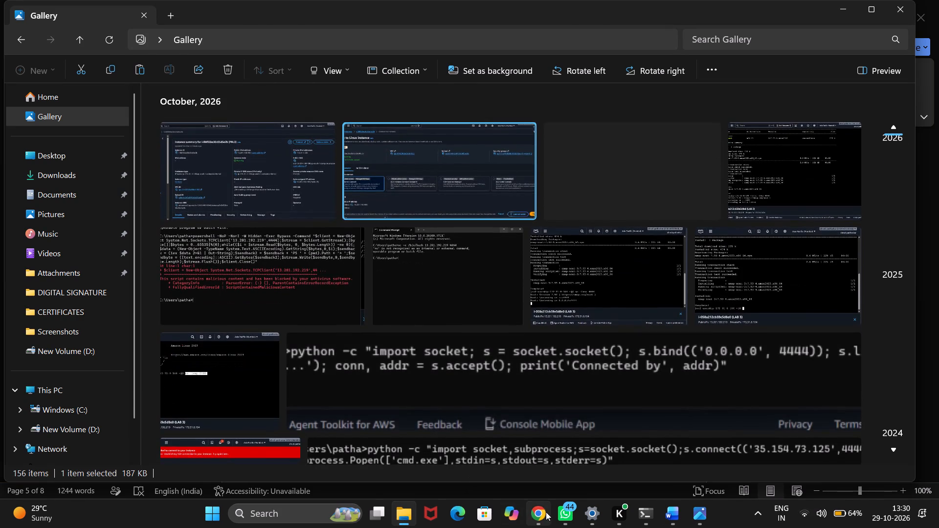
# Switch to Chrome, close the PBL3 EC2 Instance Connect tab, and bring up the PBL3 instance details tab.
pyautogui.click(545, 512)
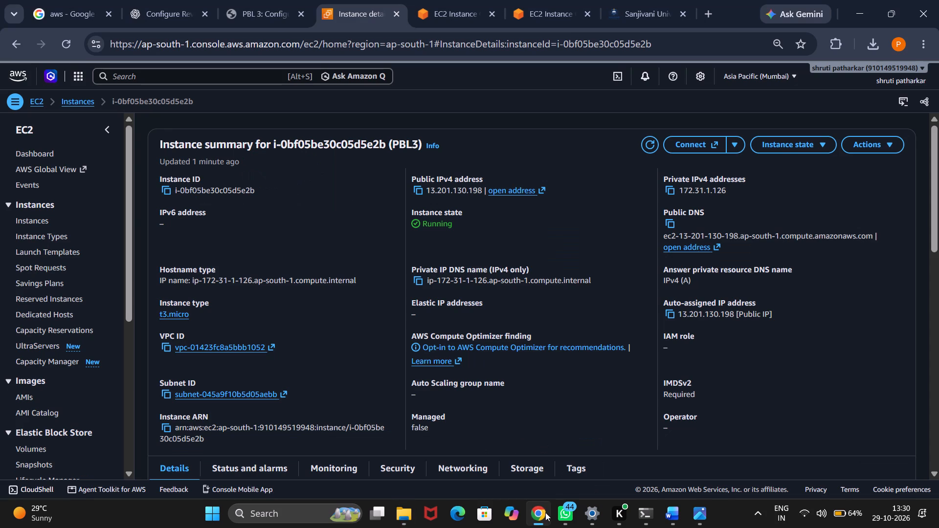
pyautogui.click(444, 0)
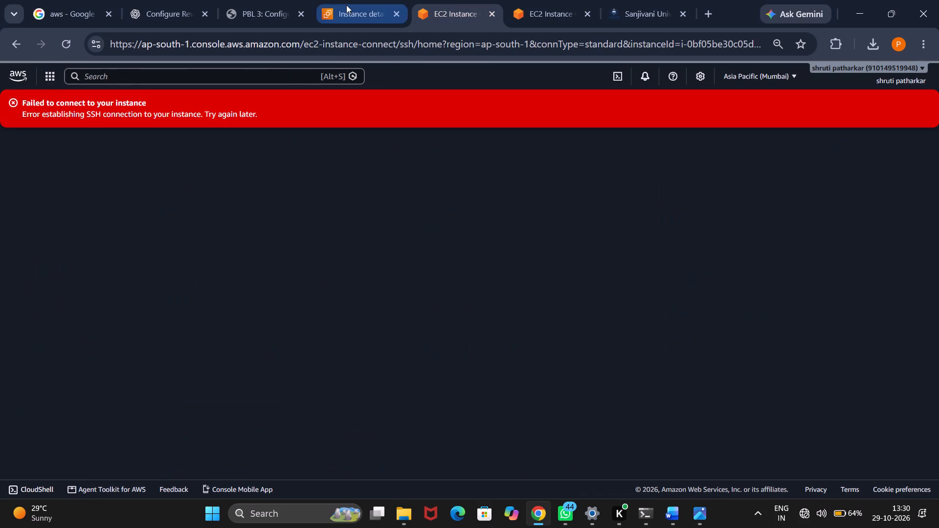
pyautogui.moveTo(346, 5); pyautogui.dragTo(564, 2)
pyautogui.click(452, 6)
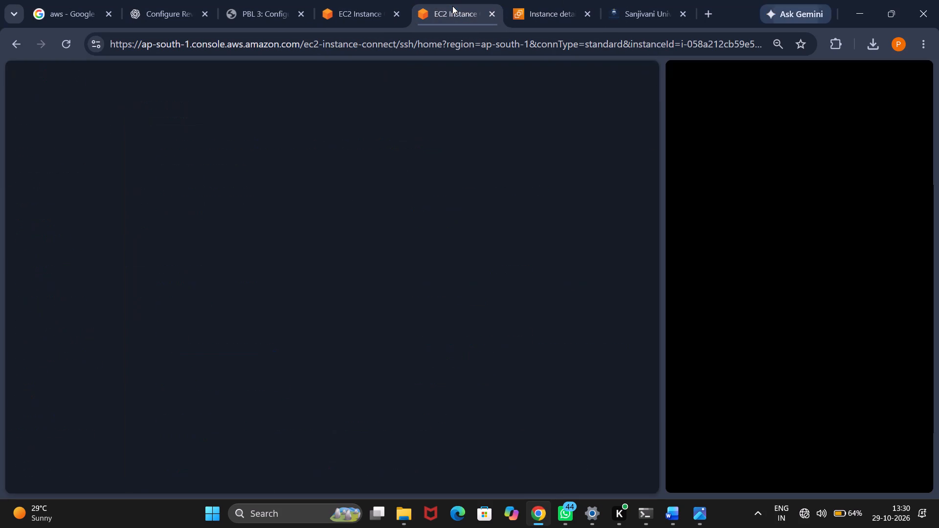
pyautogui.click(365, 11)
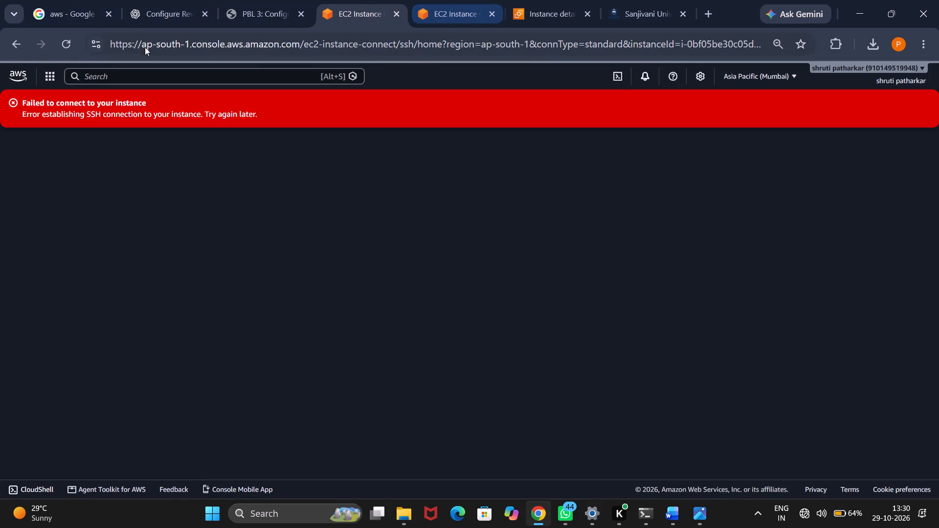
pyautogui.click(12, 44)
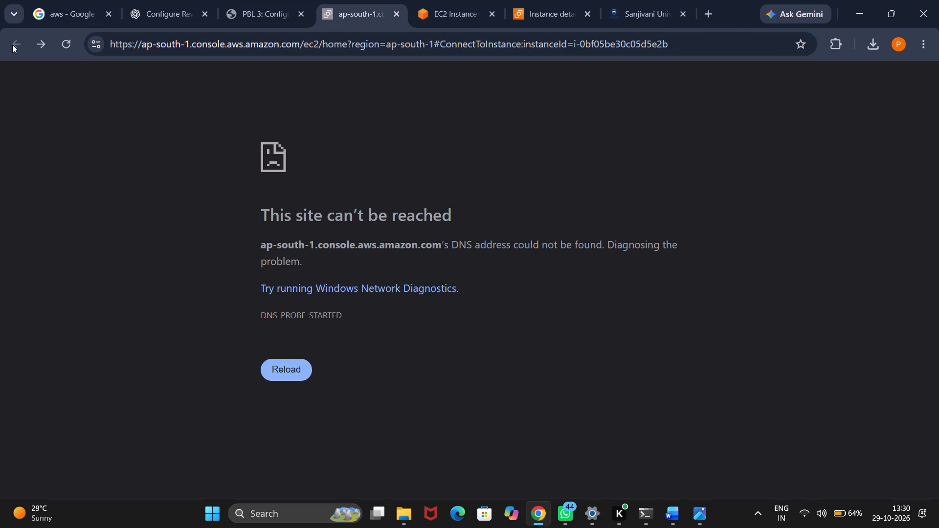
pyautogui.click(12, 44)
pyautogui.click(395, 10)
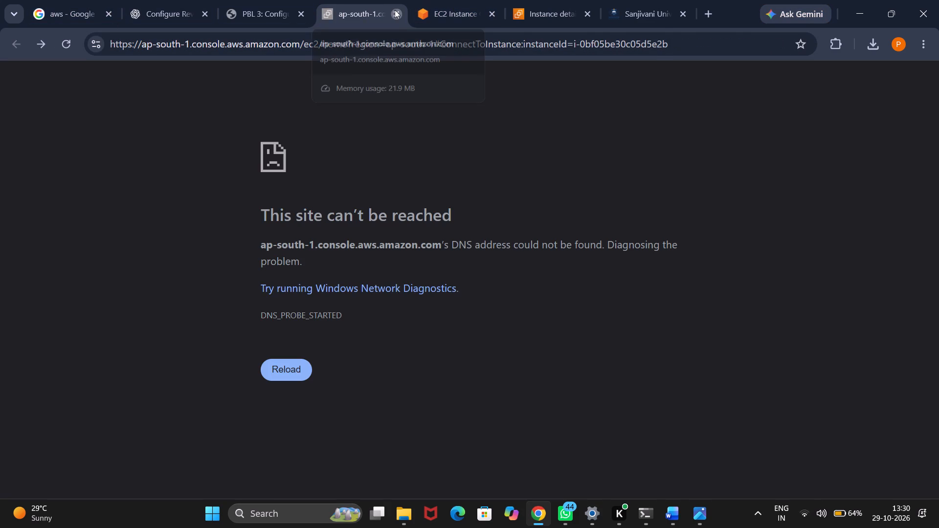
pyautogui.click(447, 3)
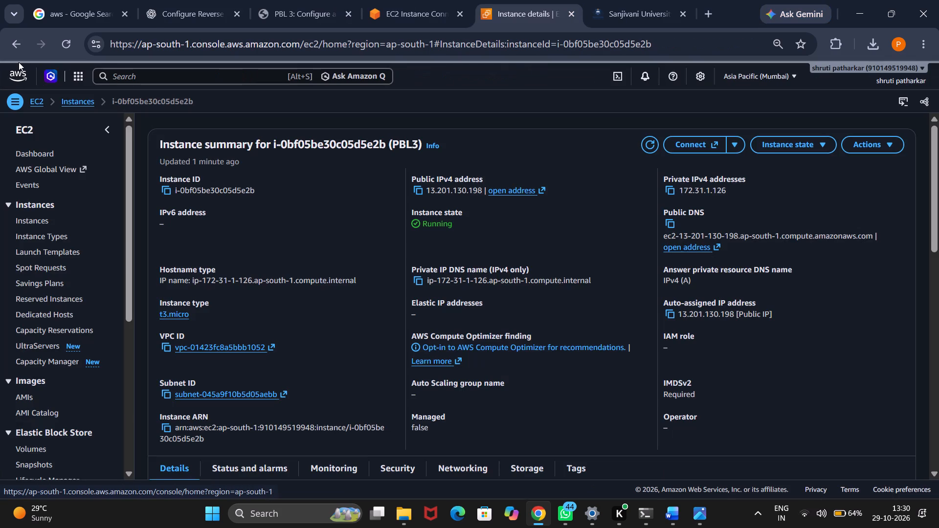
# Go back to the list of running EC2 instances and capture a screenshot of the full AWS console area.
pyautogui.click(806, 520)
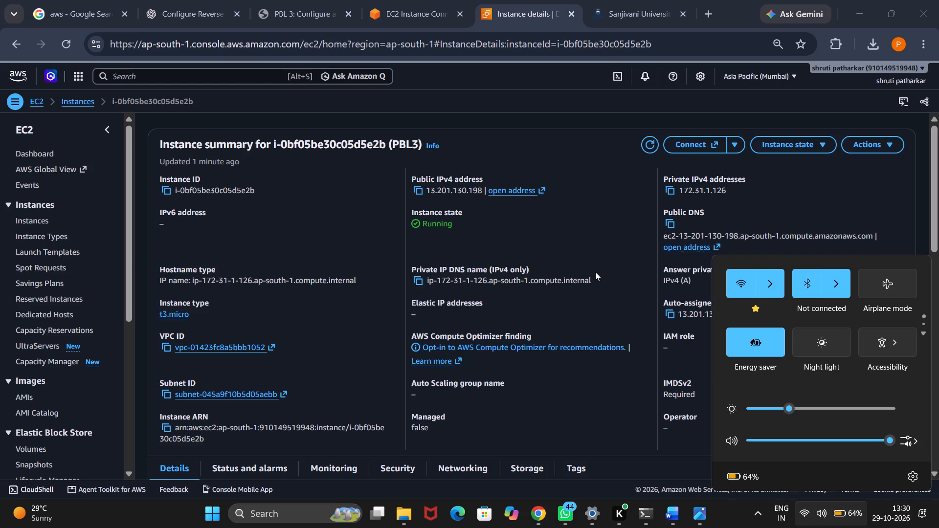
pyautogui.click(22, 44)
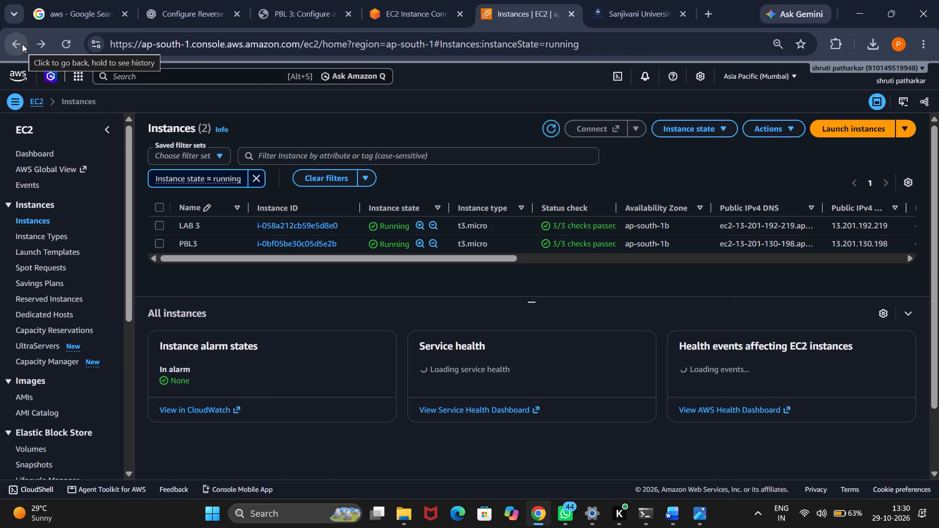
pyautogui.press('Print')
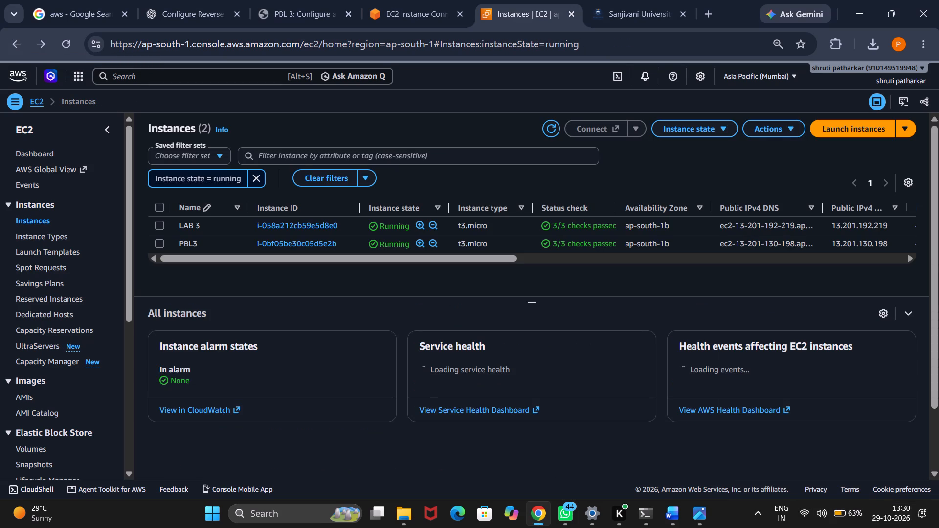
pyautogui.moveTo(0, 62); pyautogui.dragTo(938, 495)
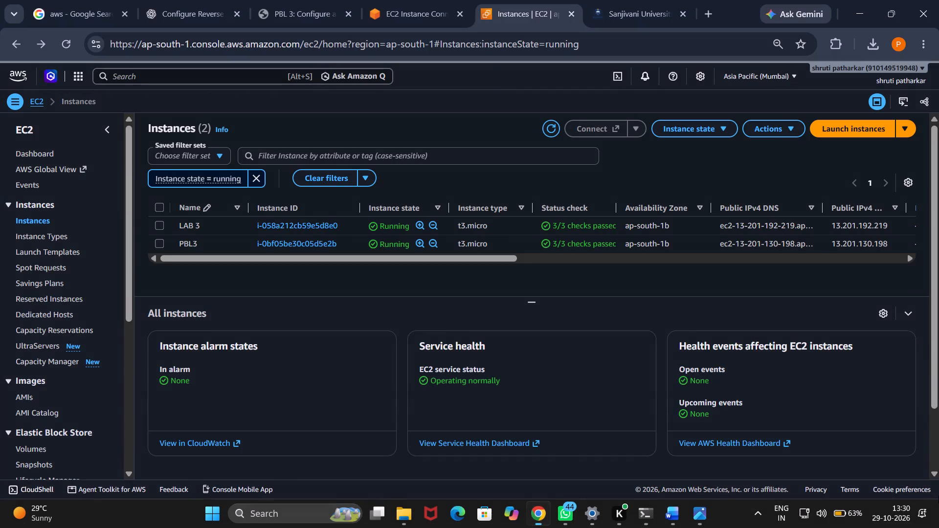
# Back in Word, replace the old screenshot above the Figure 4 caption with the captured EC2 Instances list.
pyautogui.click(686, 516)
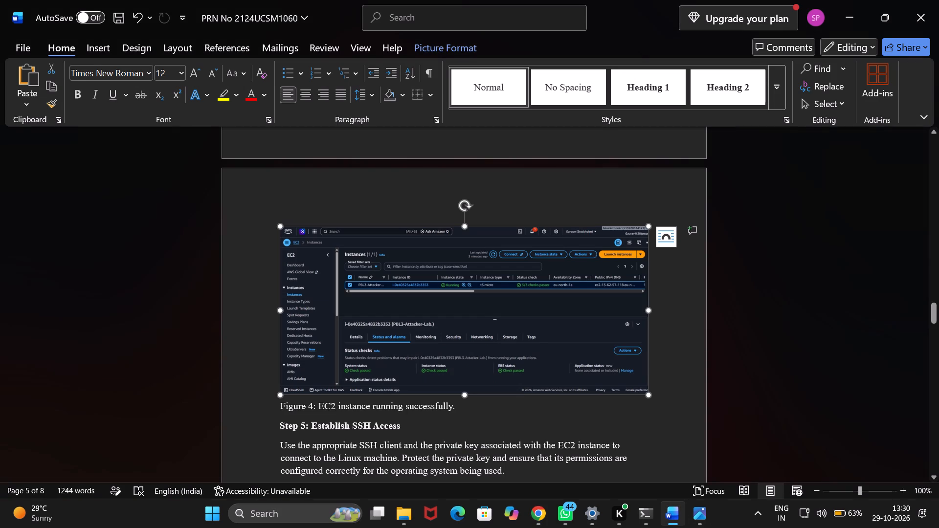
pyautogui.press('Delete')
pyautogui.hotkey('ctrl', 'v')
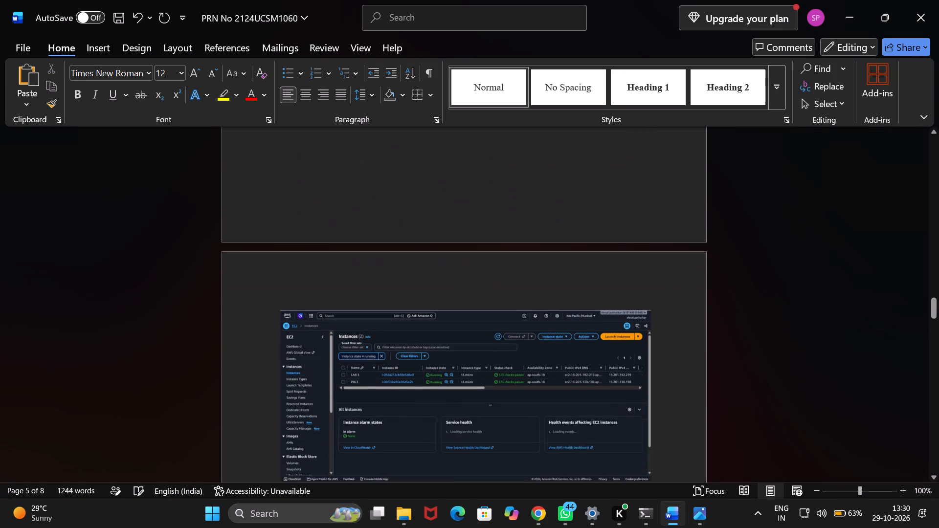
# Replace the SSH terminal picture above the Figure 5 caption with the gallery screenshot showing Amazon Linux 2023 and the nc -lvnp 4444 command.
pyautogui.scroll(2, 558, 322)
pyautogui.scroll(-2, 558, 322)
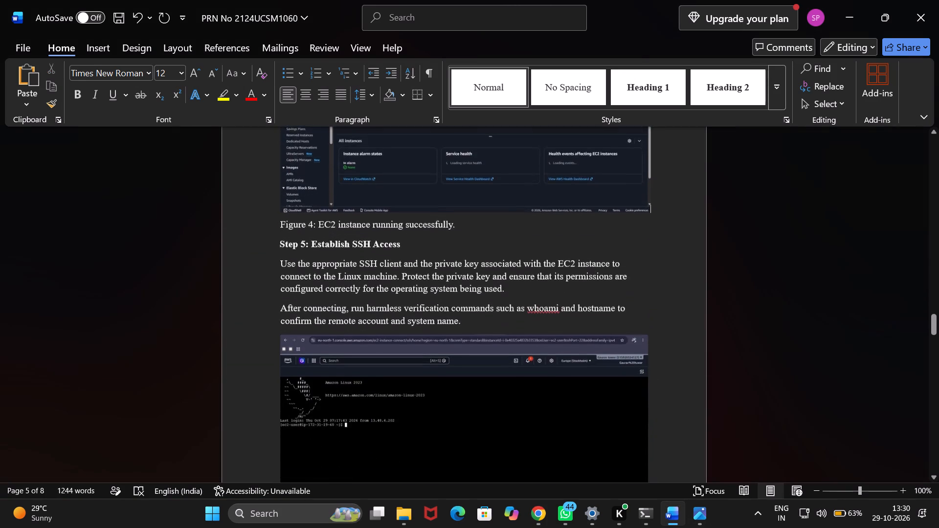
pyautogui.scroll(-2, 558, 322)
pyautogui.click(558, 322)
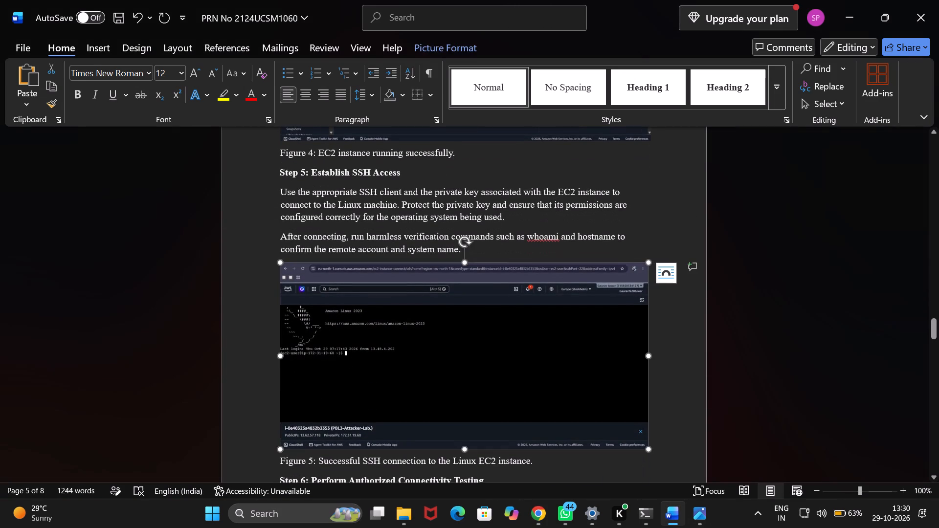
pyautogui.press('Delete')
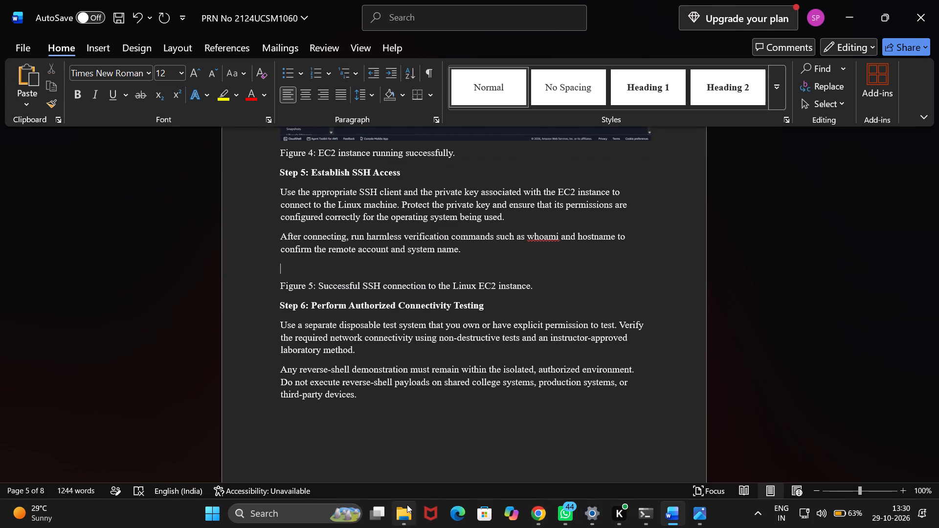
pyautogui.click(407, 505)
pyautogui.scroll(-1, 583, 327)
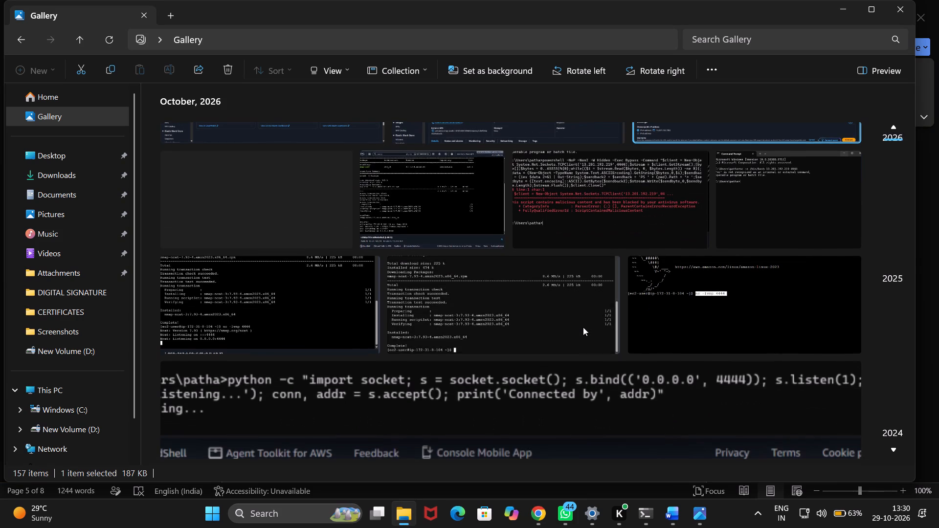
pyautogui.click(653, 310)
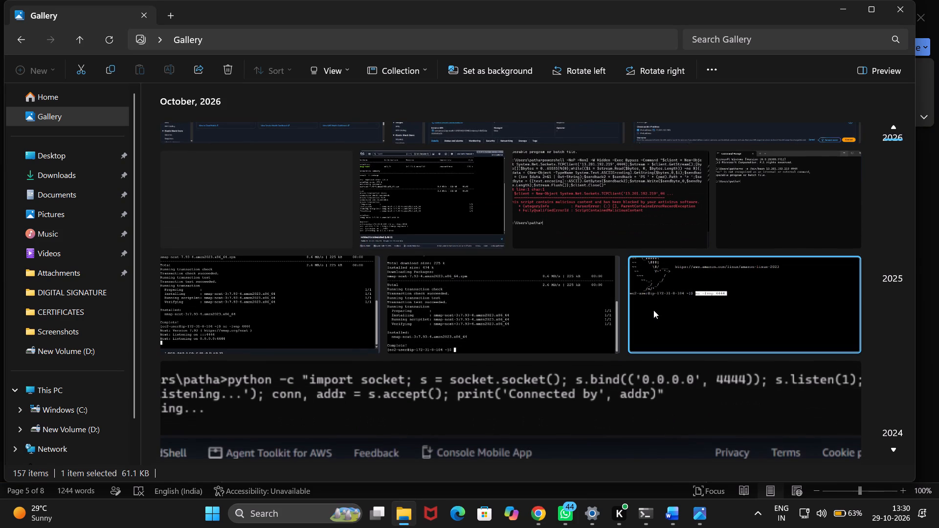
pyautogui.doubleClick(653, 310)
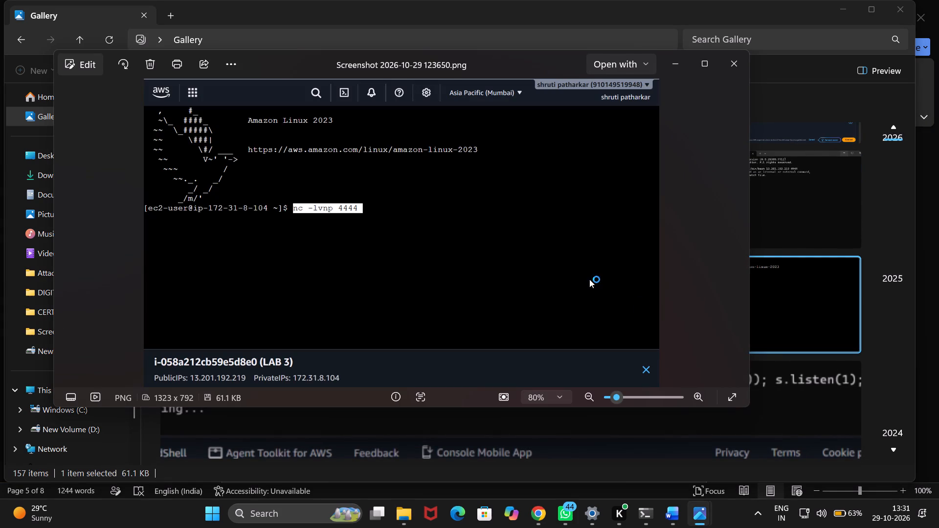
pyautogui.hotkey('ctrl', 'c')
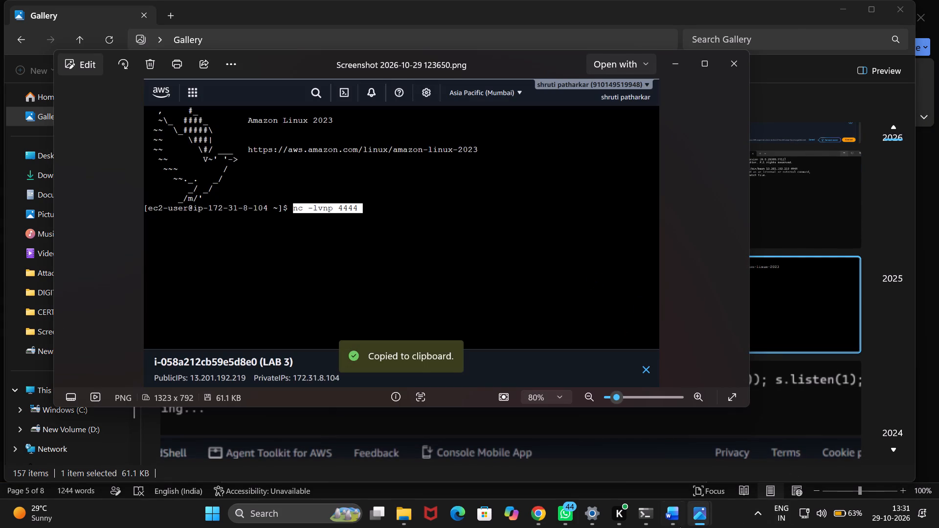
pyautogui.click(680, 520)
pyautogui.hotkey('ctrl', 'v')
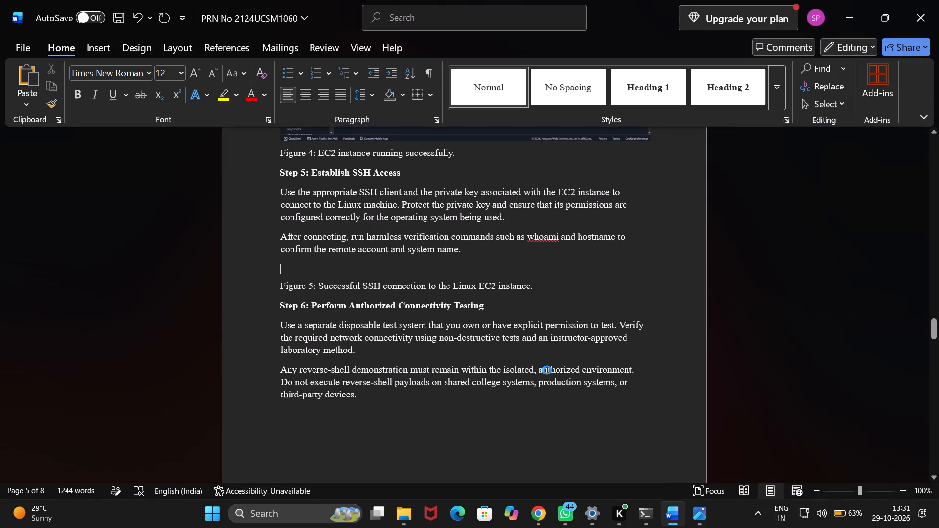
pyautogui.keyDown('ctrl'); pyautogui.click(547, 370); pyautogui.keyUp('ctrl')
# Examine the remaining old AWS screenshots above the Figure 6 and Figure 7 captions.
pyautogui.scroll(-2, 503, 356)
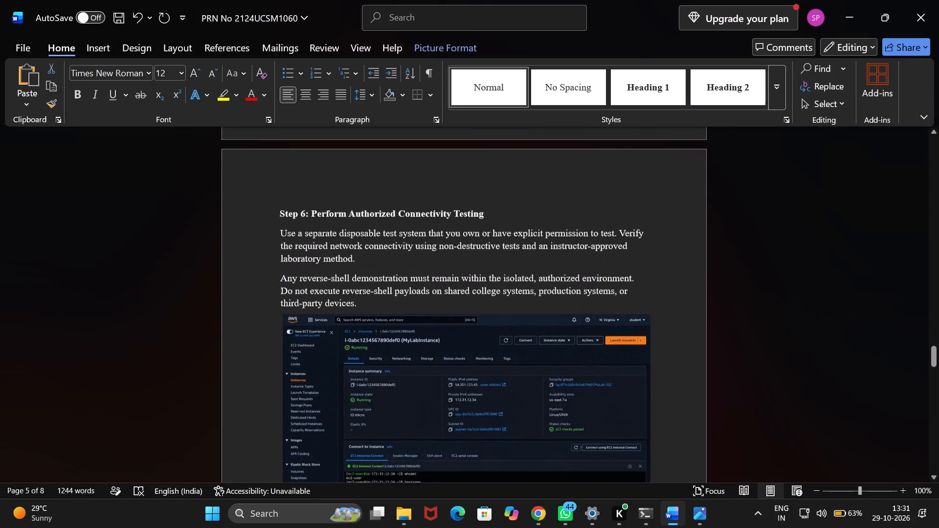
pyautogui.scroll(-2, 503, 356)
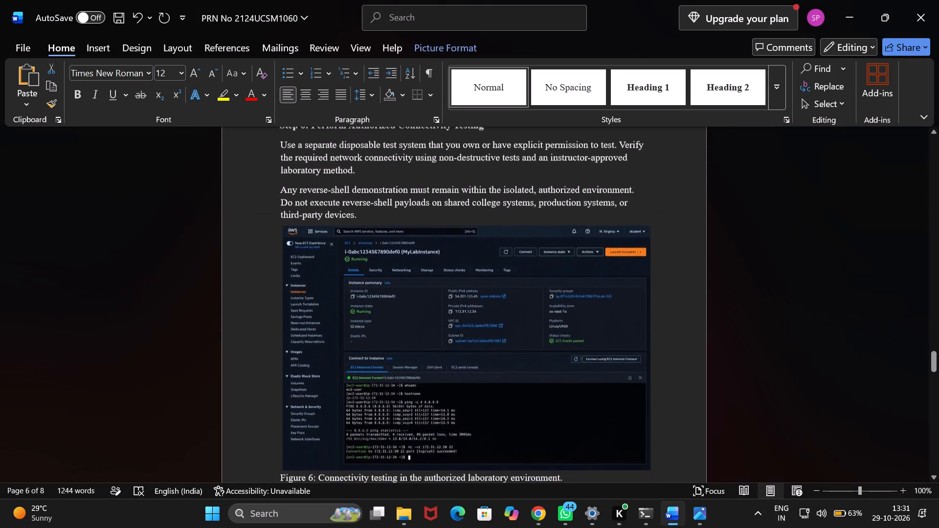
pyautogui.scroll(-1, 503, 356)
pyautogui.keyDown('ctrl'); pyautogui.scroll(2, 503, 356); pyautogui.keyUp('ctrl')
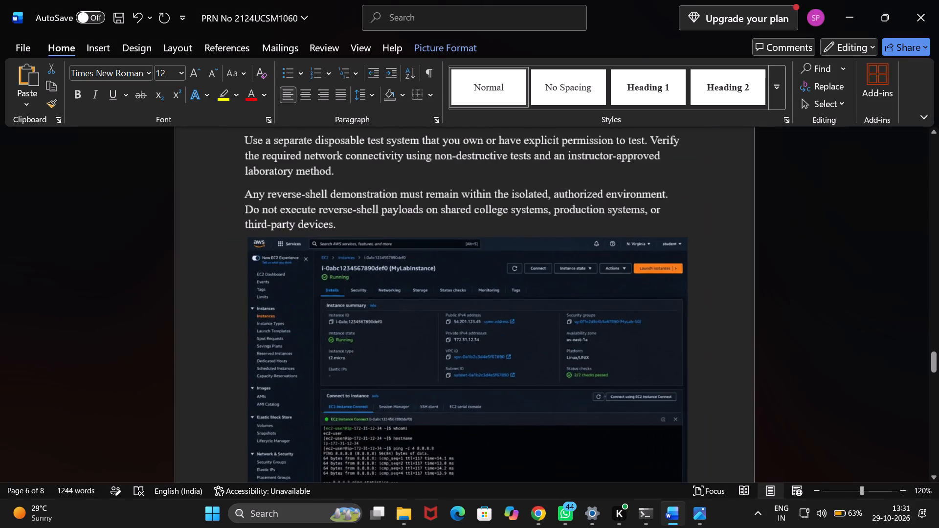
pyautogui.keyDown('ctrl'); pyautogui.scroll(3, 503, 356); pyautogui.keyUp('ctrl')
pyautogui.scroll(-1, 503, 356)
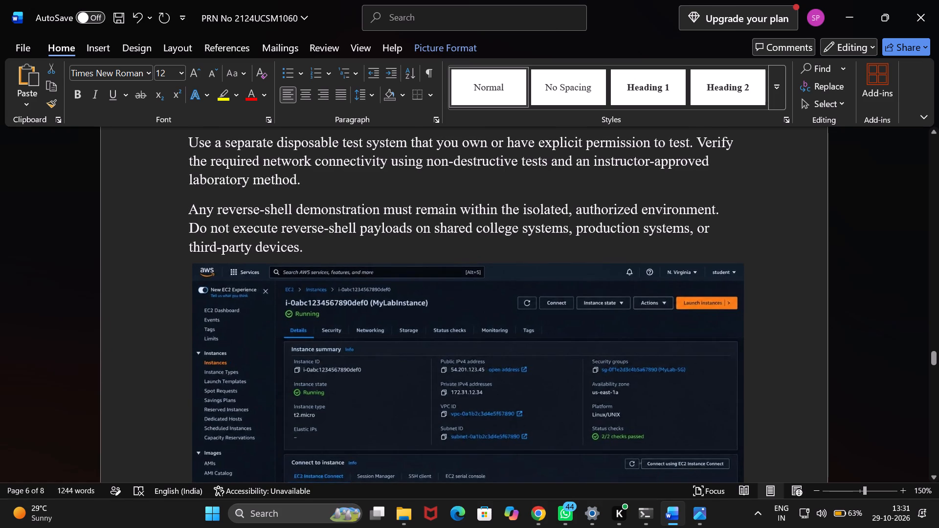
pyautogui.scroll(-3, 503, 356)
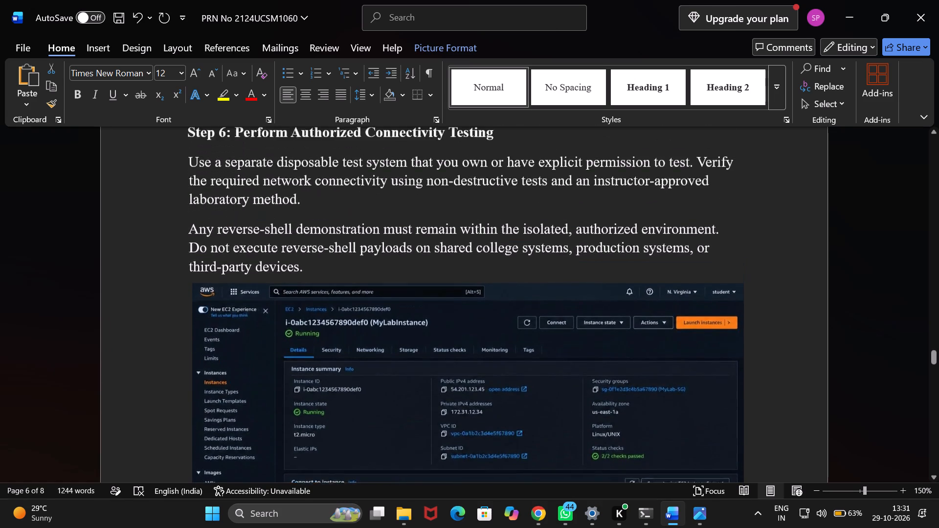
pyautogui.scroll(-2, 503, 356)
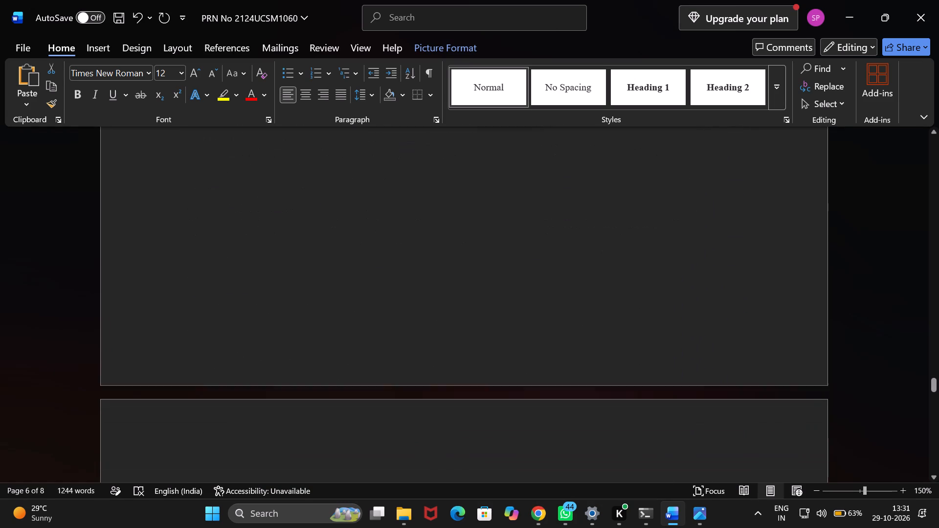
pyautogui.scroll(-2, 503, 356)
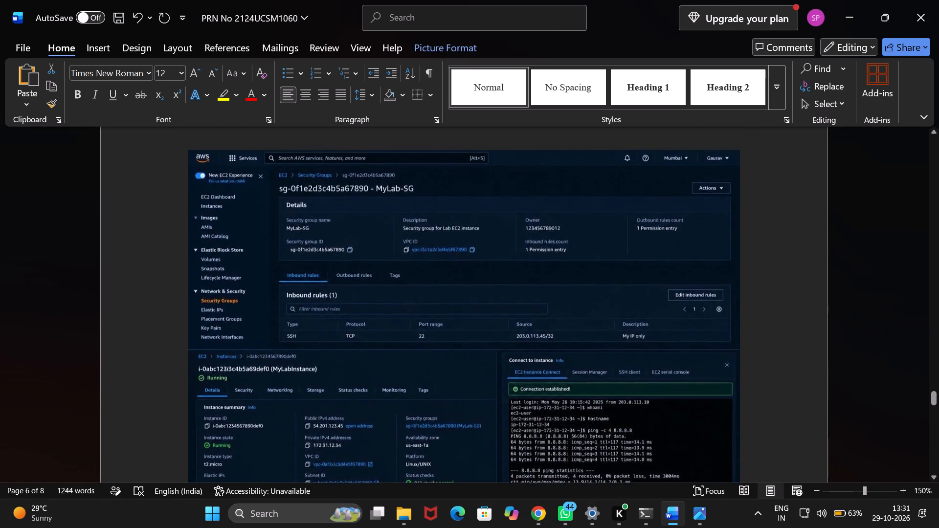
pyautogui.scroll(-2, 503, 356)
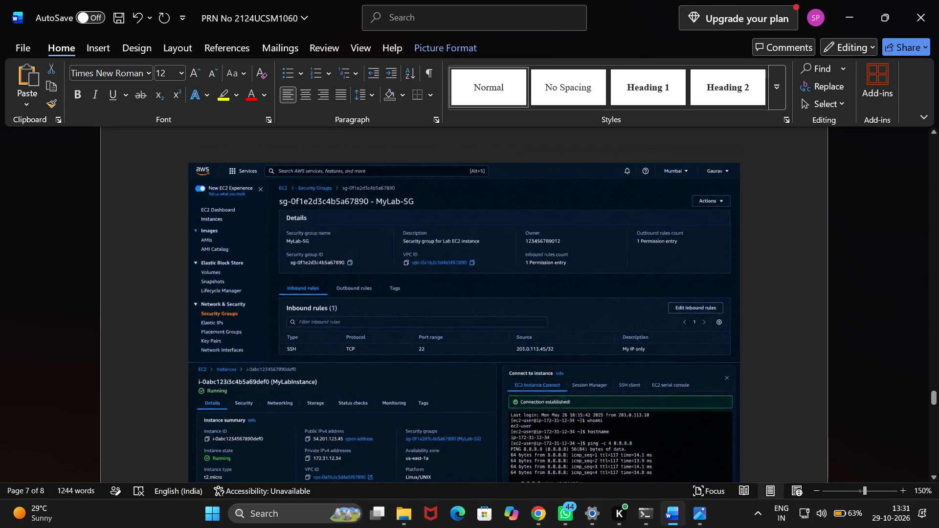
pyautogui.scroll(-1, 630, 323)
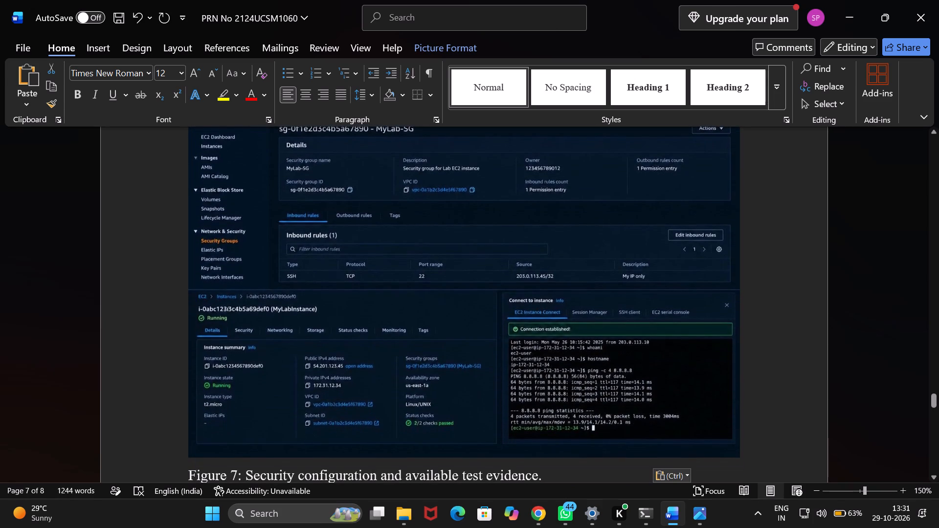
# Copy the security configuration picture above the Figure 7 caption.
pyautogui.scroll(1, 630, 323)
pyautogui.click(630, 323)
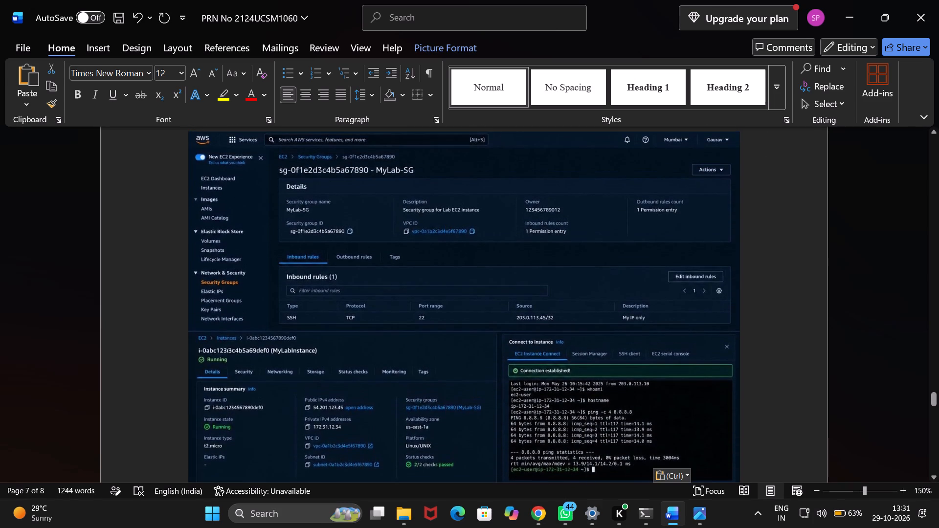
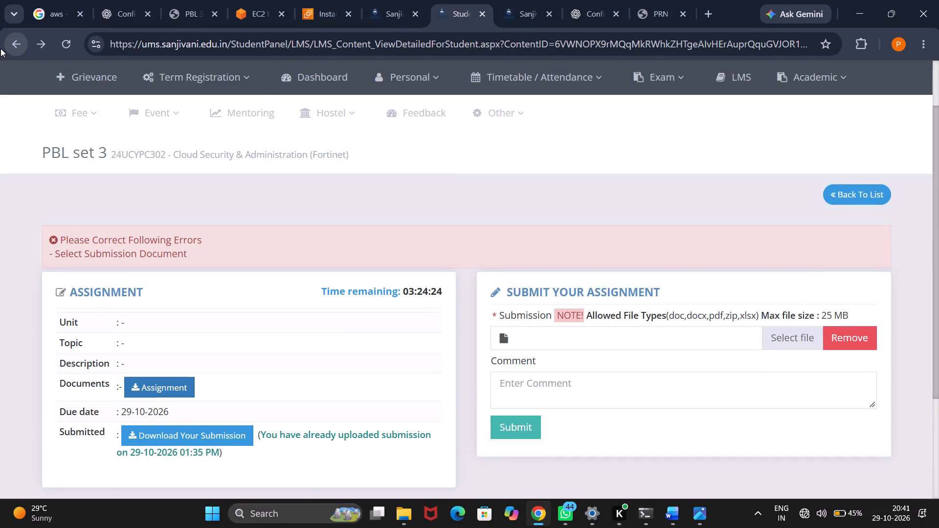
# Turn on the computer's Wi-Fi so that it reconnects to the saved network.
pyautogui.click(808, 510)
pyautogui.click(779, 278)
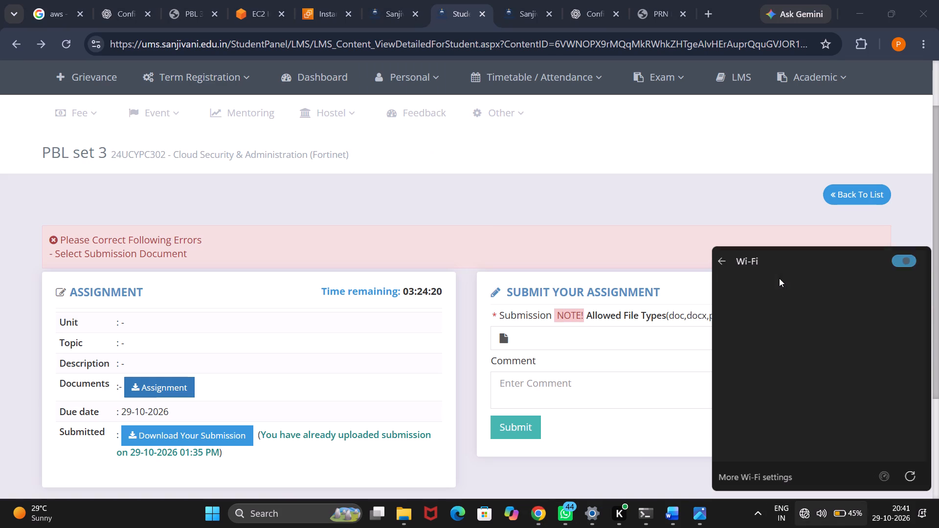
pyautogui.click(621, 192)
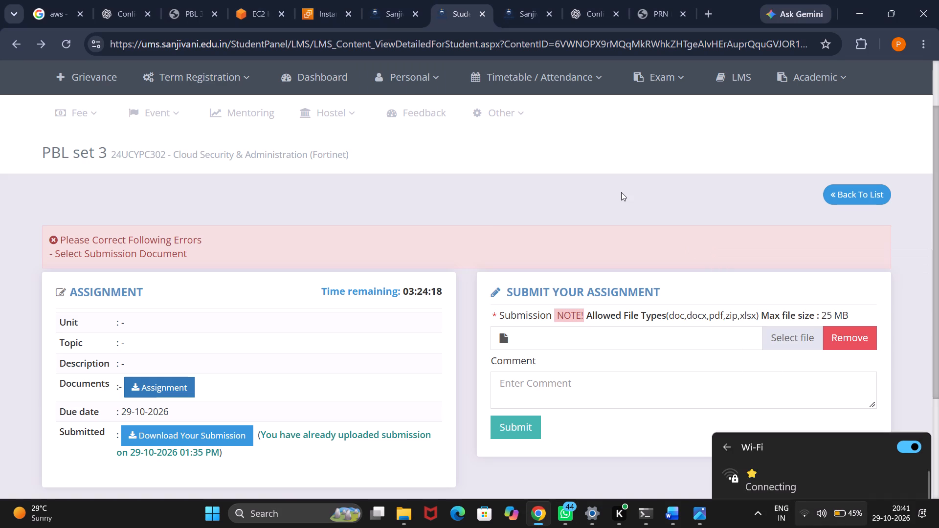
# Go back through the browsing history from the PBL set 3 assignment submission page.
pyautogui.click(13, 42)
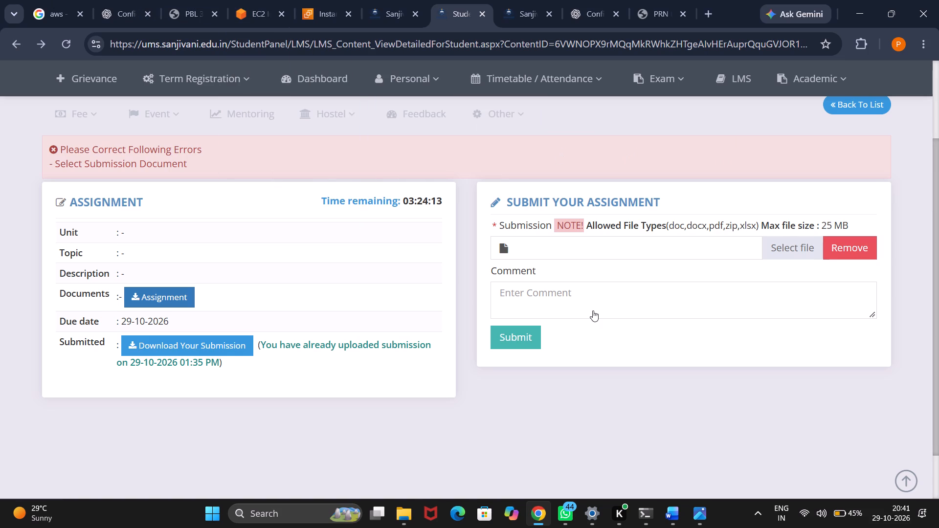
pyautogui.click(0, 40)
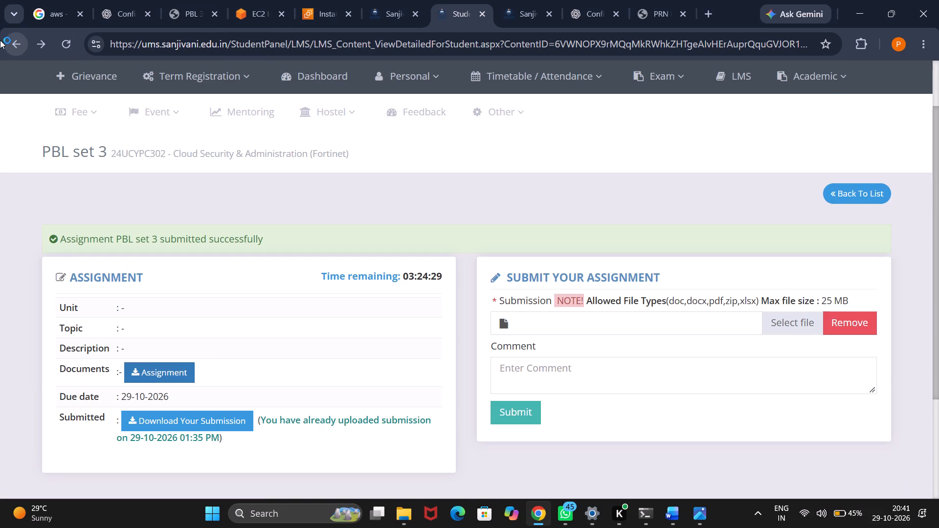
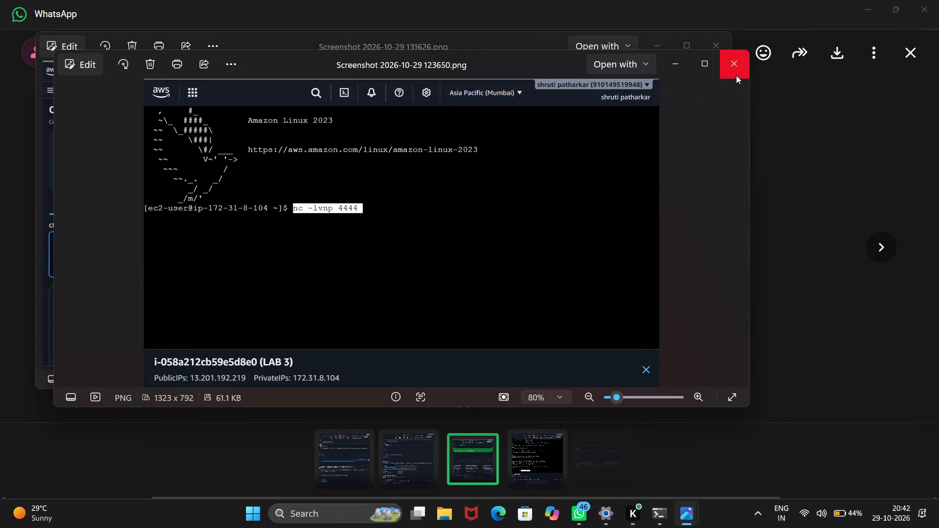
# Close the photo viewer window showing Screenshot 2026-10-29 123650.png.
pyautogui.click(736, 75)
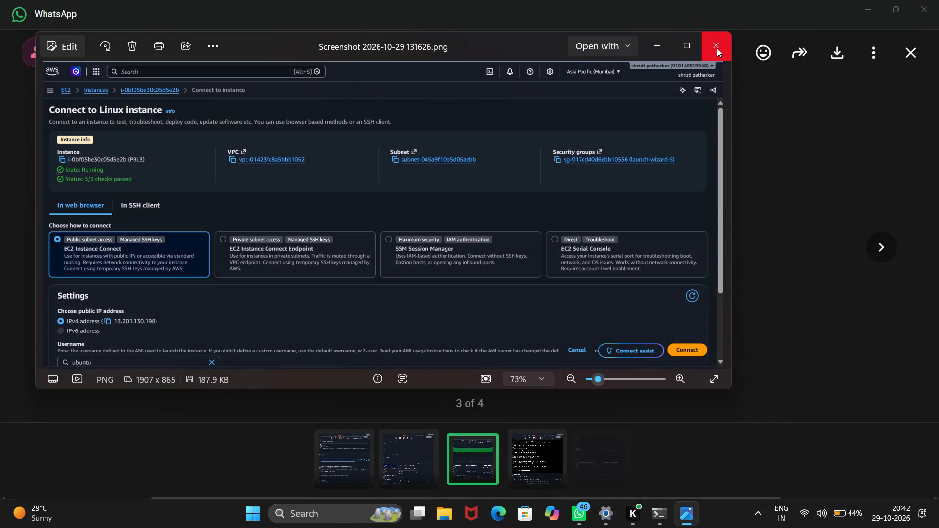